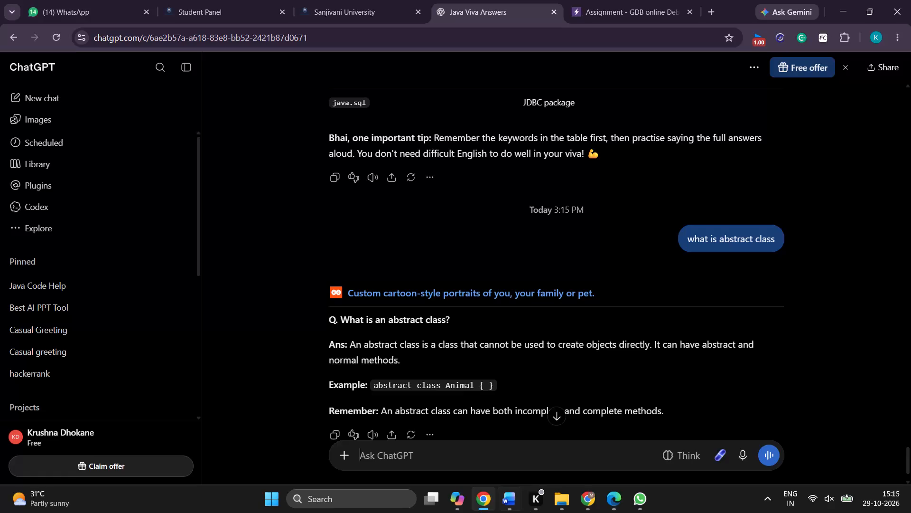
Switch to Edge and read through the Unit I and Unit II questions in the Java viva PDF.
drag(580, 512, 492, 509)
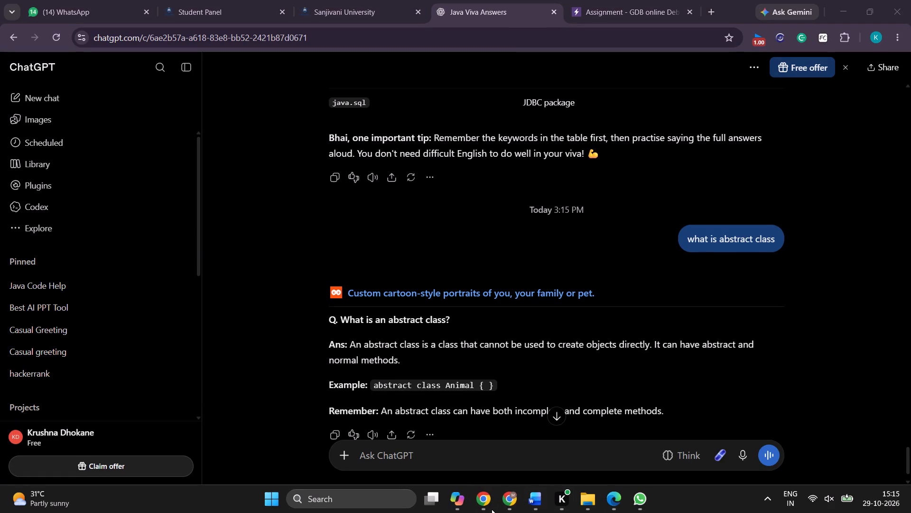
click(610, 498)
scroll(455, 306, up, 9)
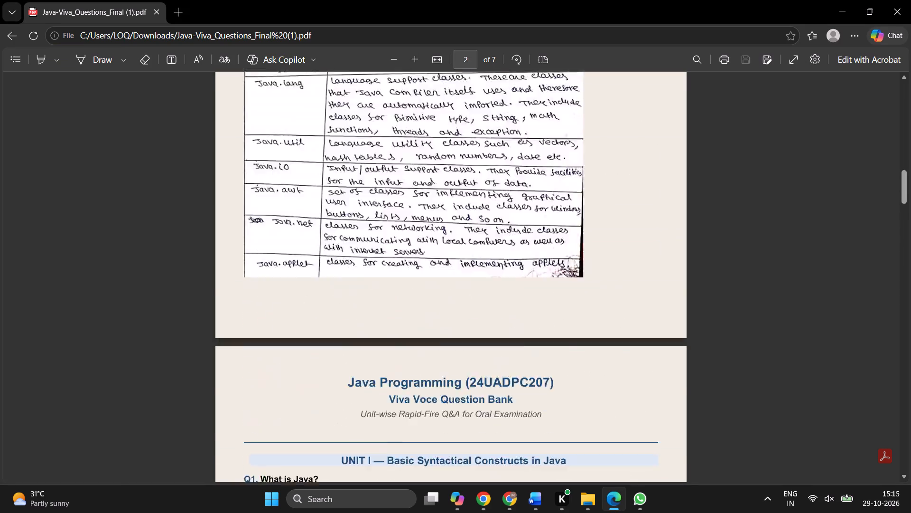
scroll(455, 306, up, 6)
scroll(455, 306, down, 7)
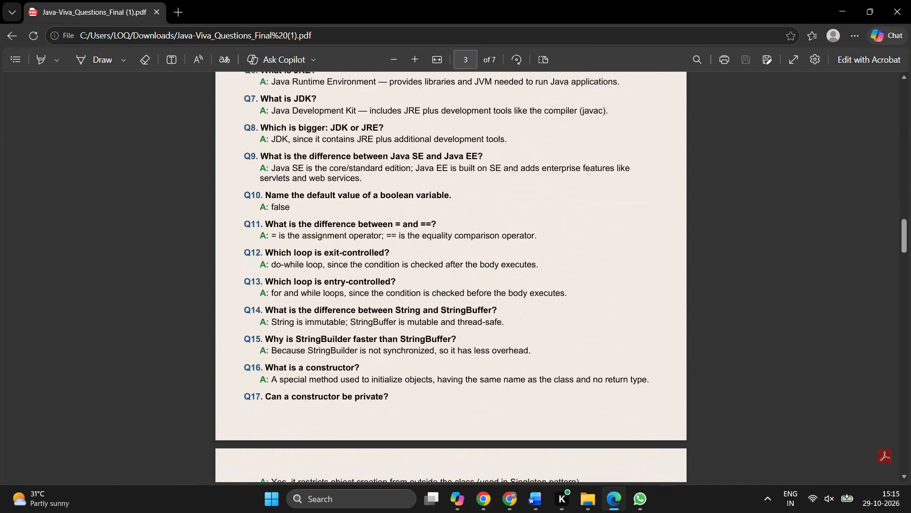
scroll(455, 306, up, 2)
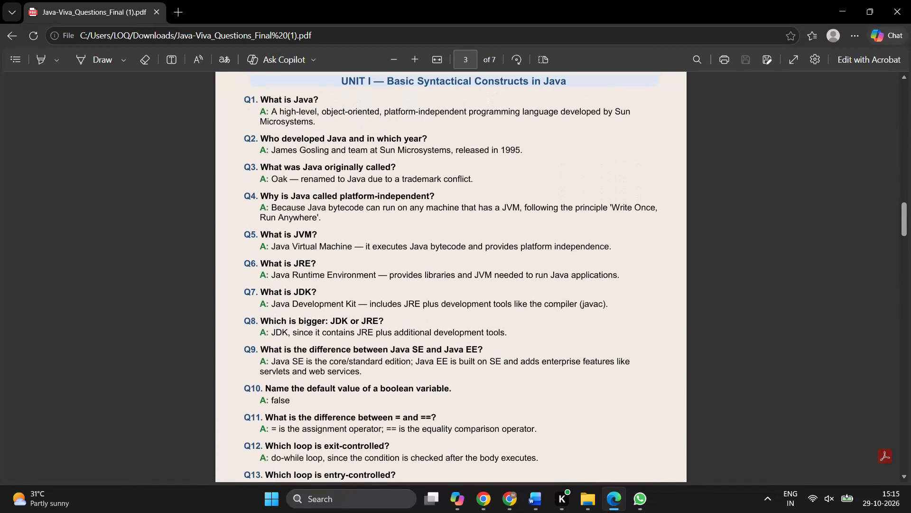
scroll(455, 306, down, 5)
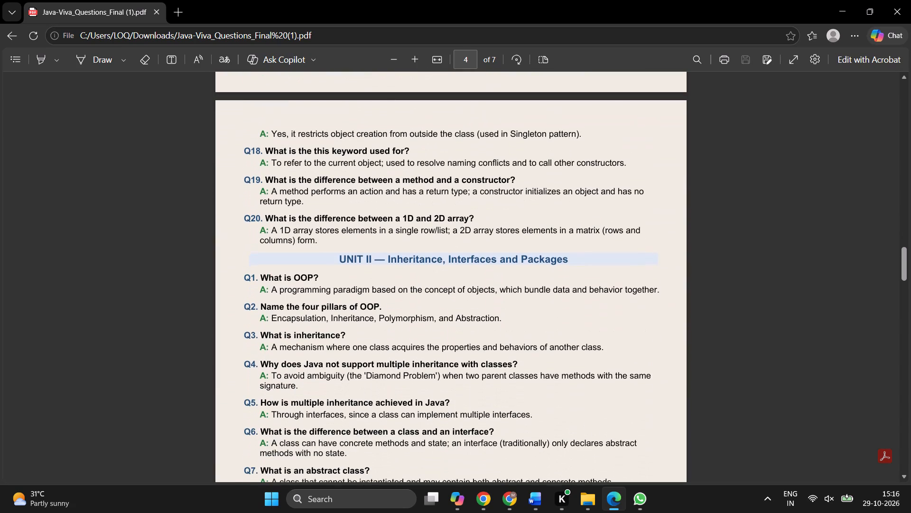
scroll(455, 306, down, 1)
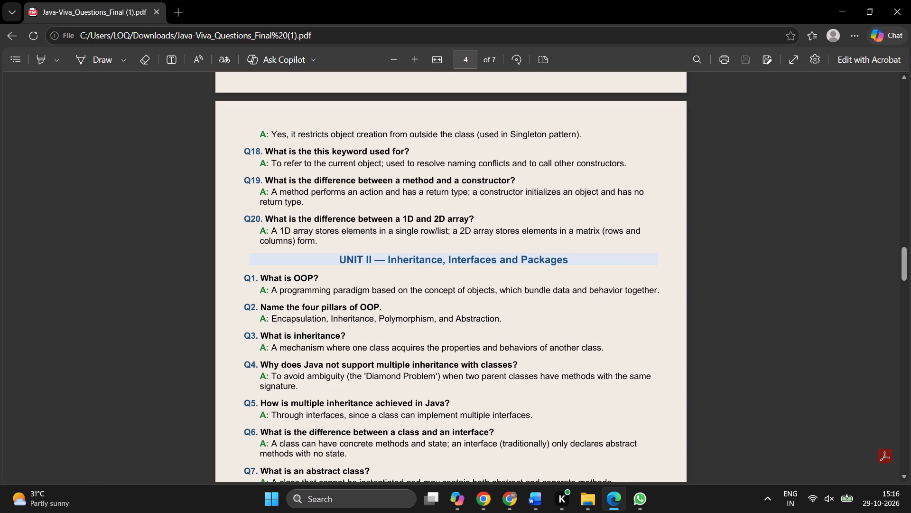
Switch to Chrome, open the Reverse String Wordwise assignment in OnlineGDB and close its test results.
drag(510, 494, 502, 493)
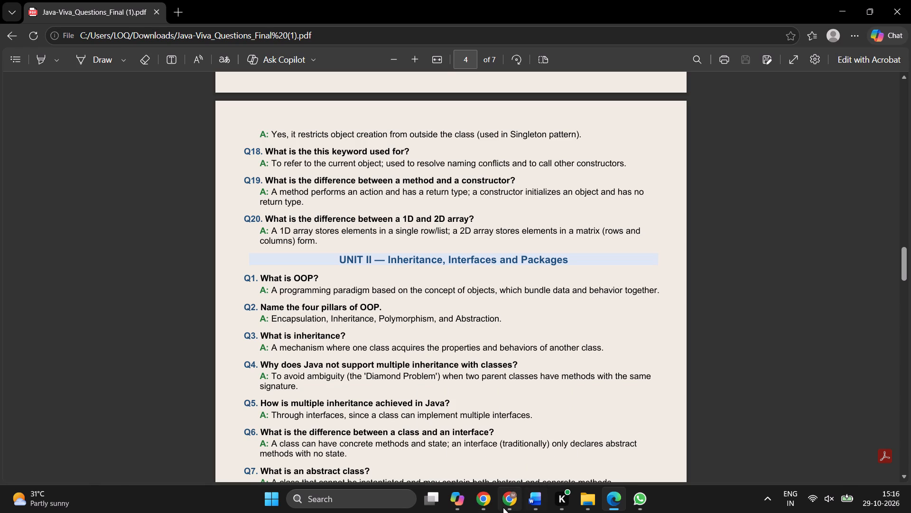
click(503, 507)
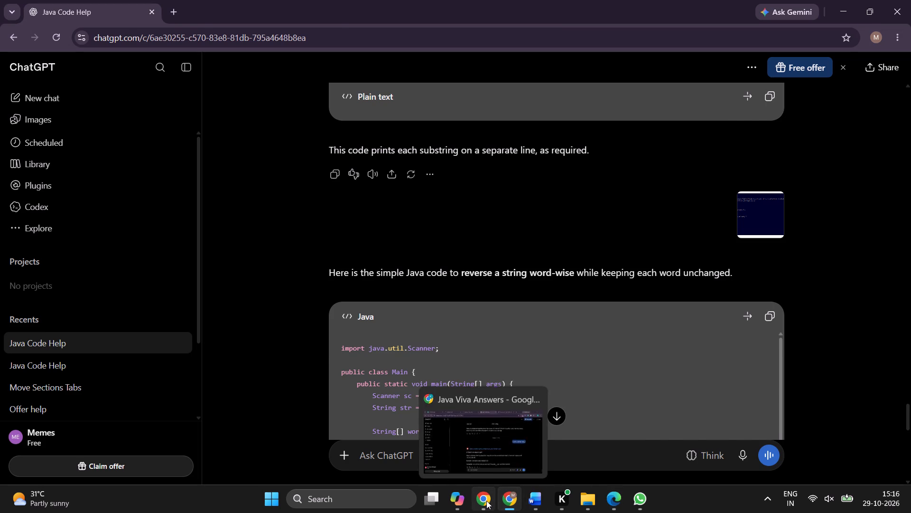
click(486, 501)
click(632, 0)
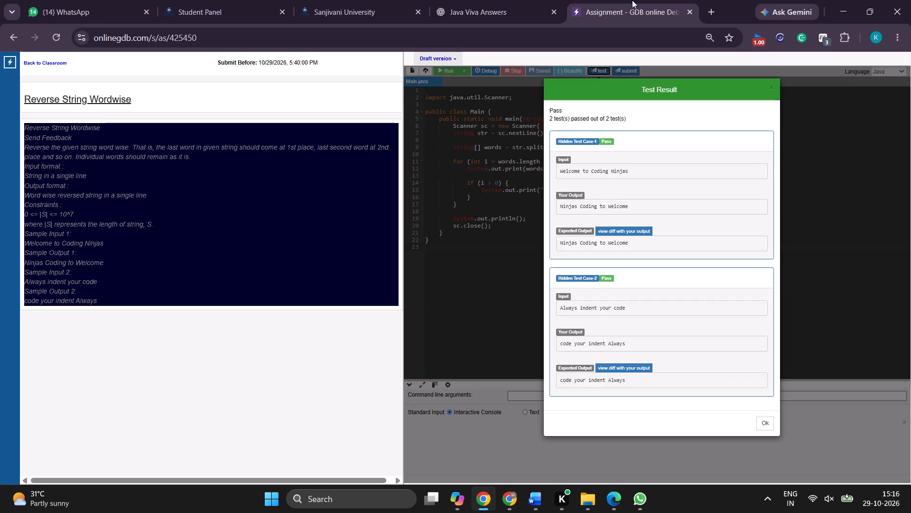
click(761, 419)
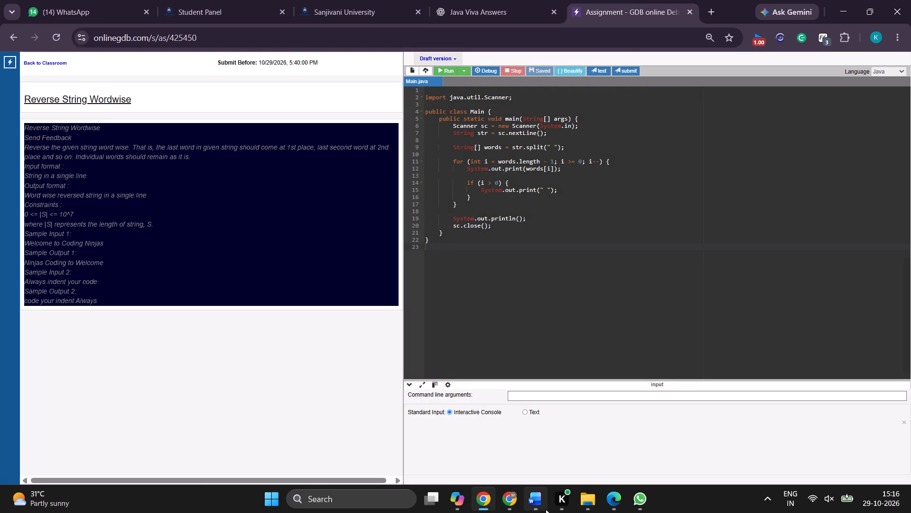
Capture the problem statement with its Java code and paste the screenshot below the Question 6 heading in Word, followed by a new line.
click(546, 509)
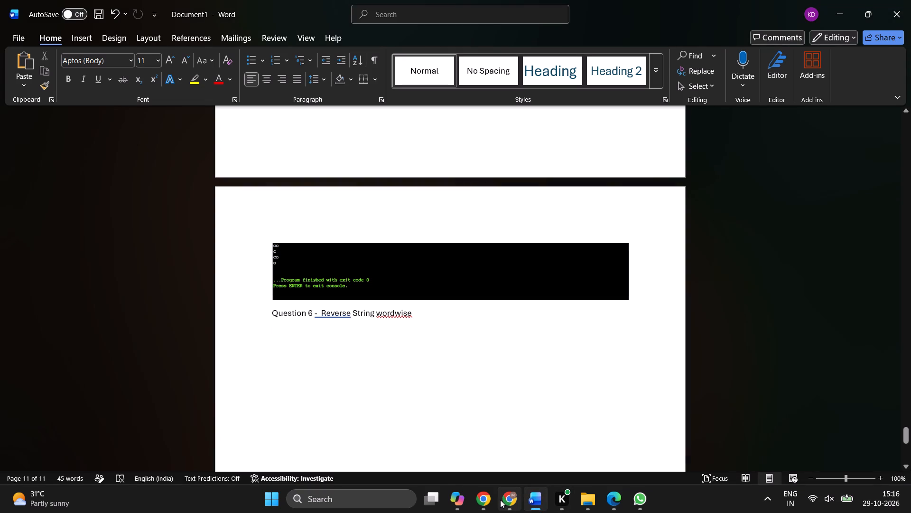
drag(510, 498, 539, 498)
click(504, 498)
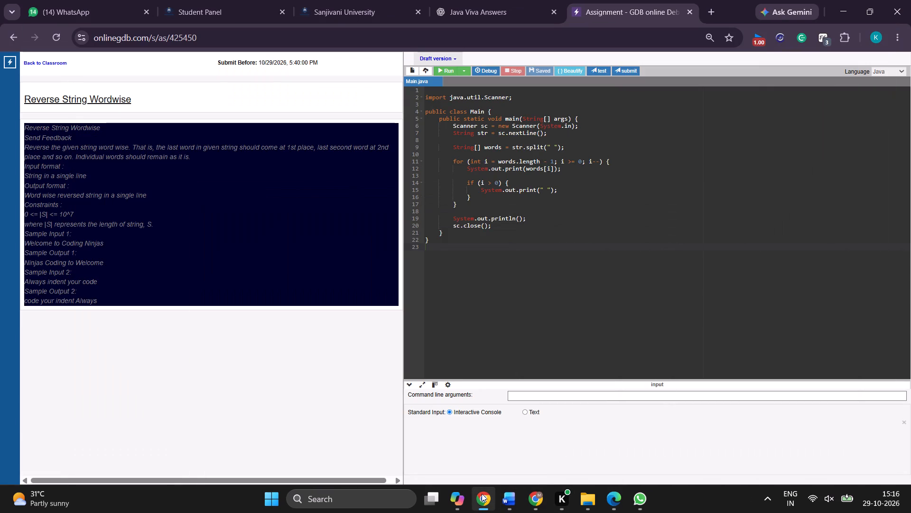
click(482, 494)
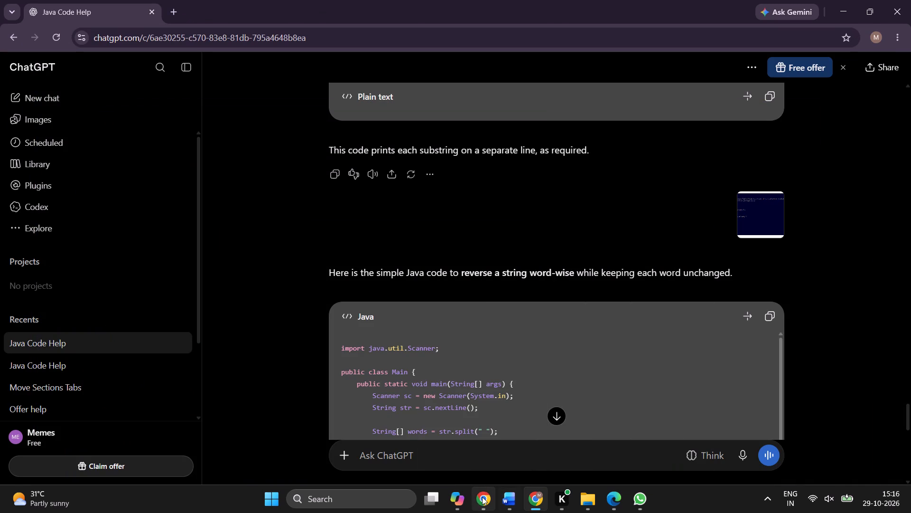
click(482, 497)
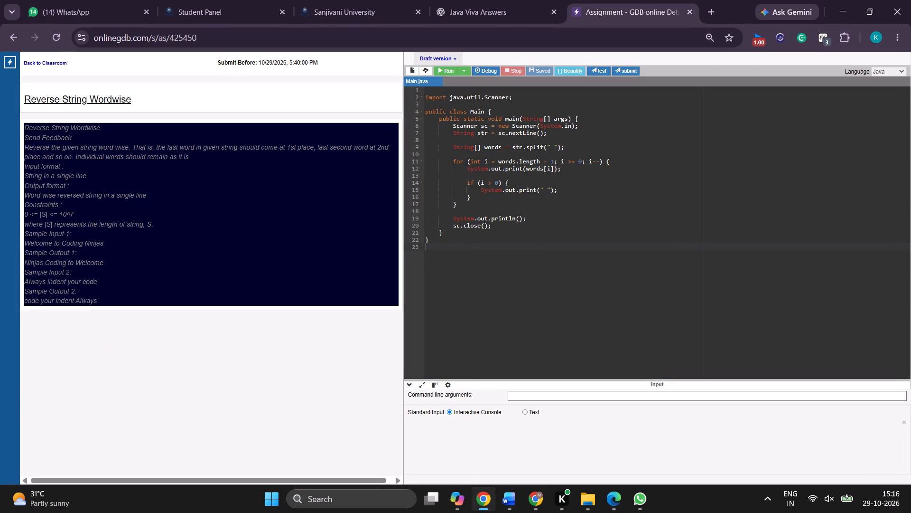
key(Print)
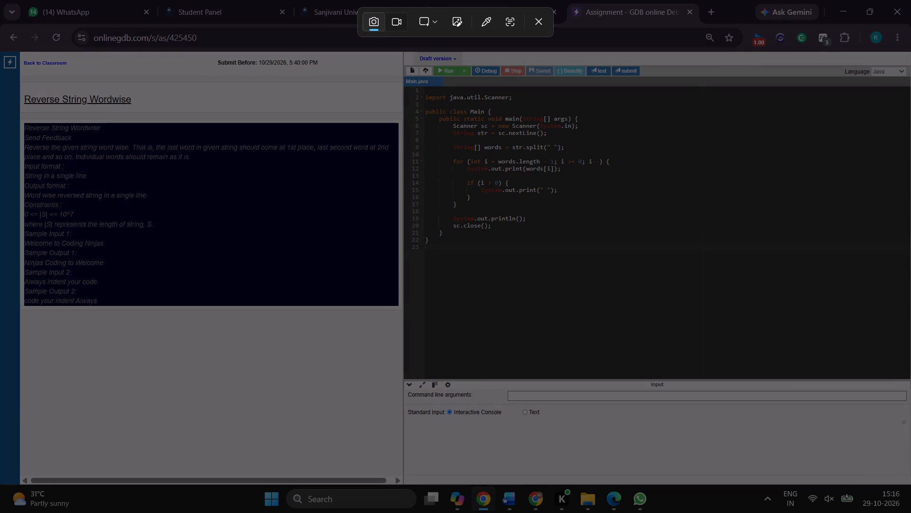
drag(21, 54, 683, 442)
scroll(351, 252, right, 1)
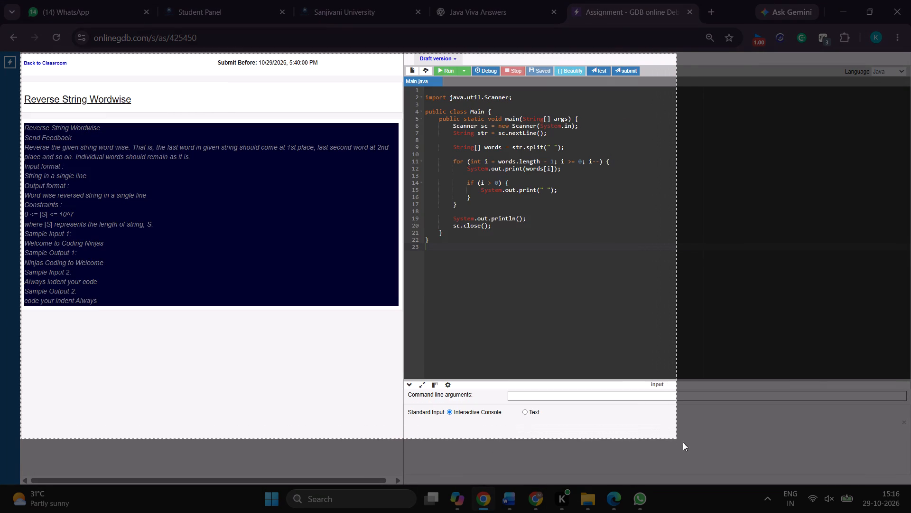
scroll(683, 442, right, 2)
drag(683, 442, 827, 474)
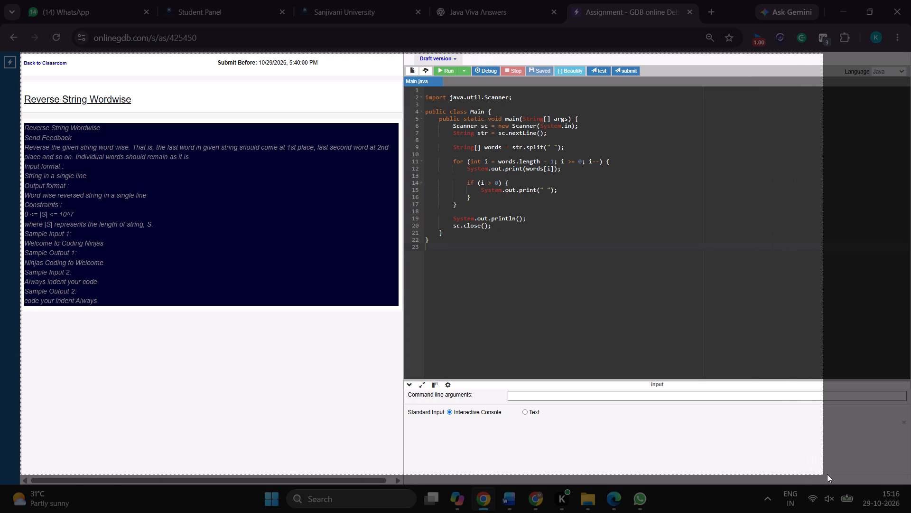
drag(827, 474, 831, 471)
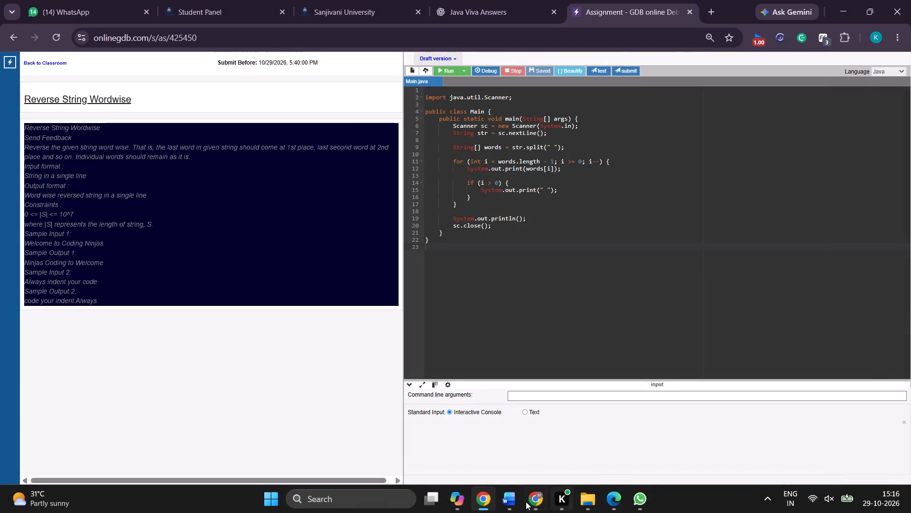
click(512, 500)
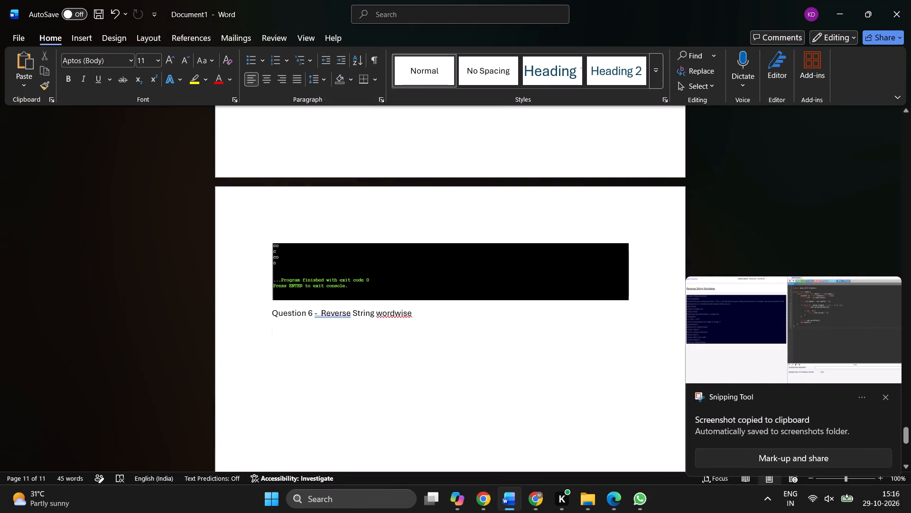
key(ctrl+v)
key(Return)
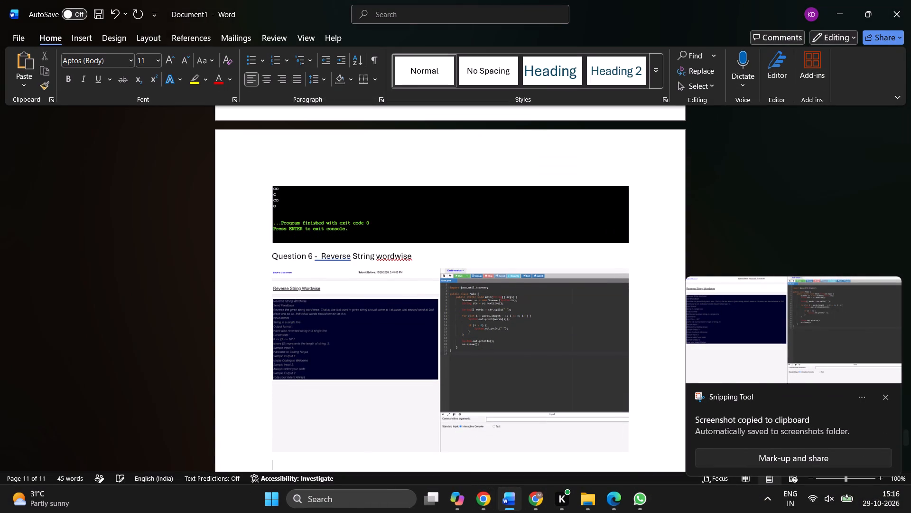
Add the label "Out put –" below the pasted code screenshot and start a new line.
text(OTu)
key(BackSpace)
key(BackSpace)
text(ut ptu)
key(BackSpace)
key(BackSpace)
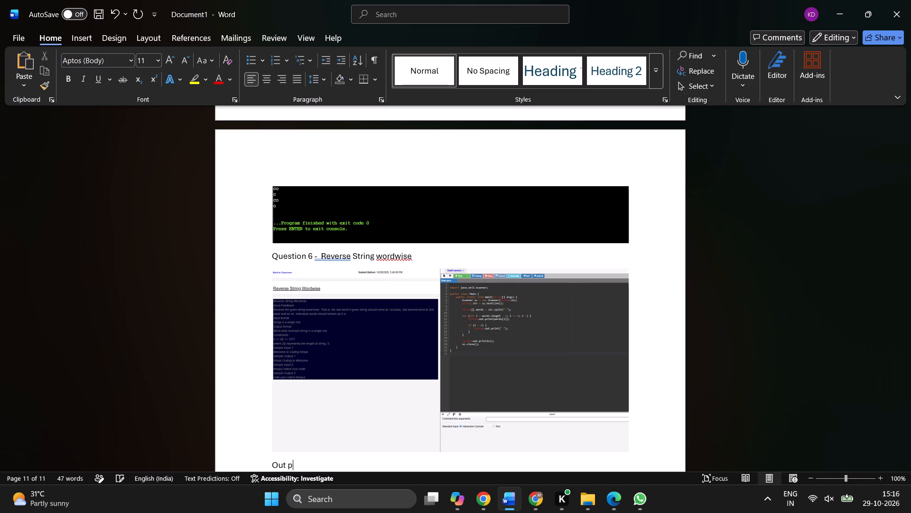
text(ut -)
key(space)
key(Return)
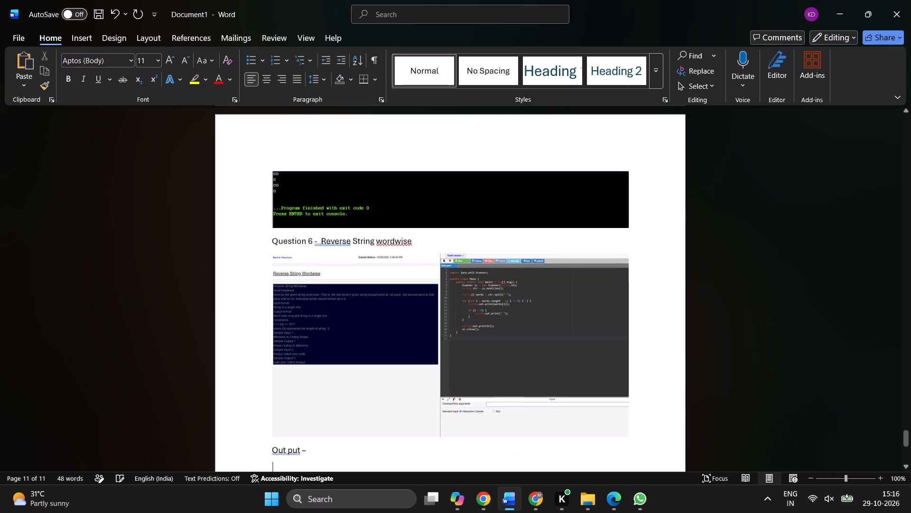
Run the assignment's tests in Chrome, capture the Test Result window and paste it below the output label in Word.
click(476, 508)
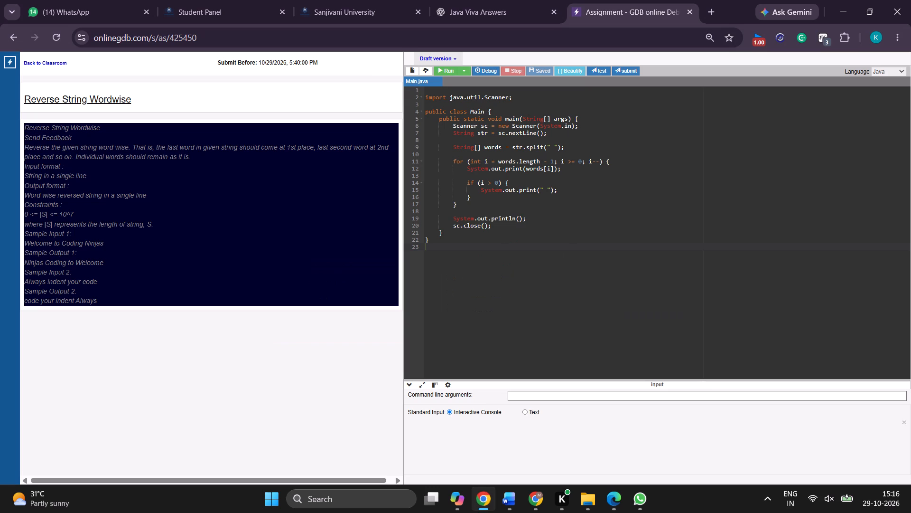
click(596, 74)
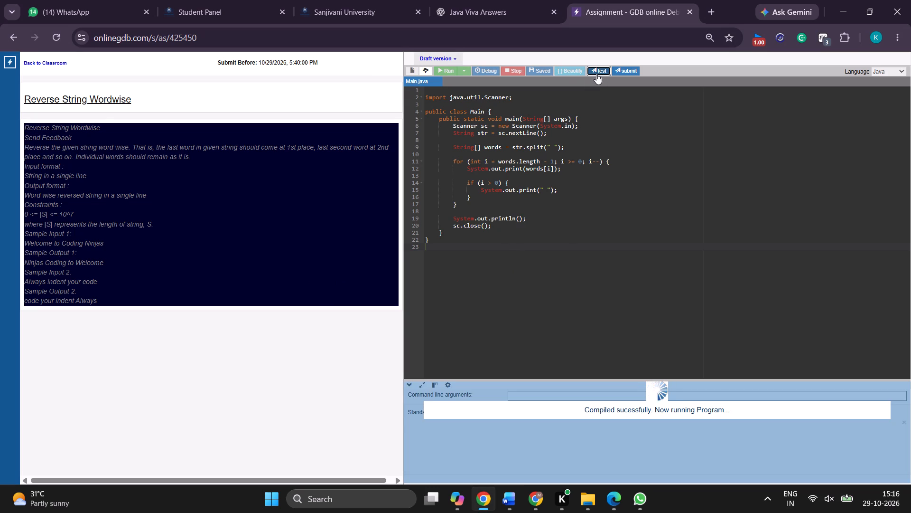
key(Print)
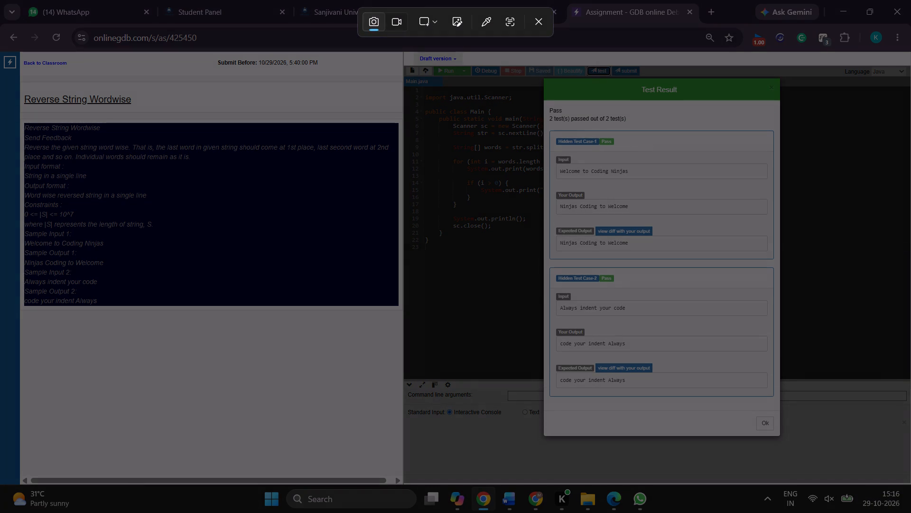
drag(540, 77, 784, 450)
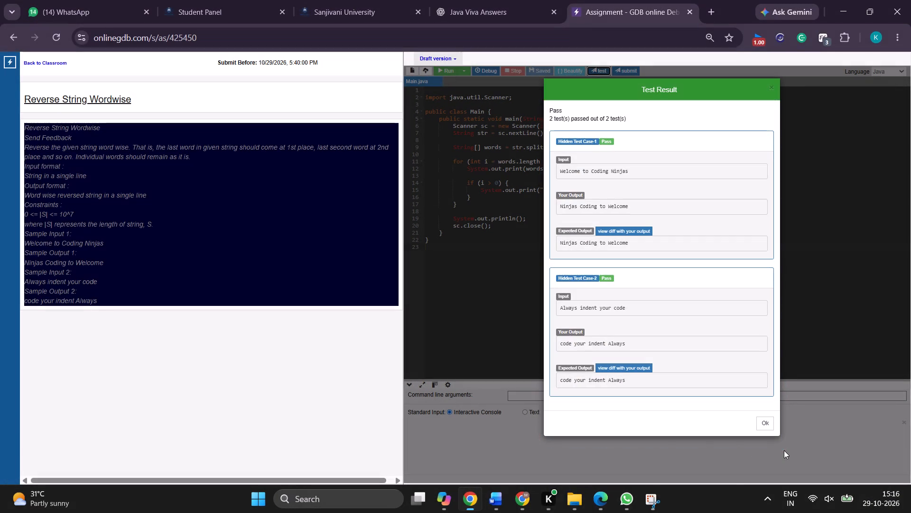
click(512, 501)
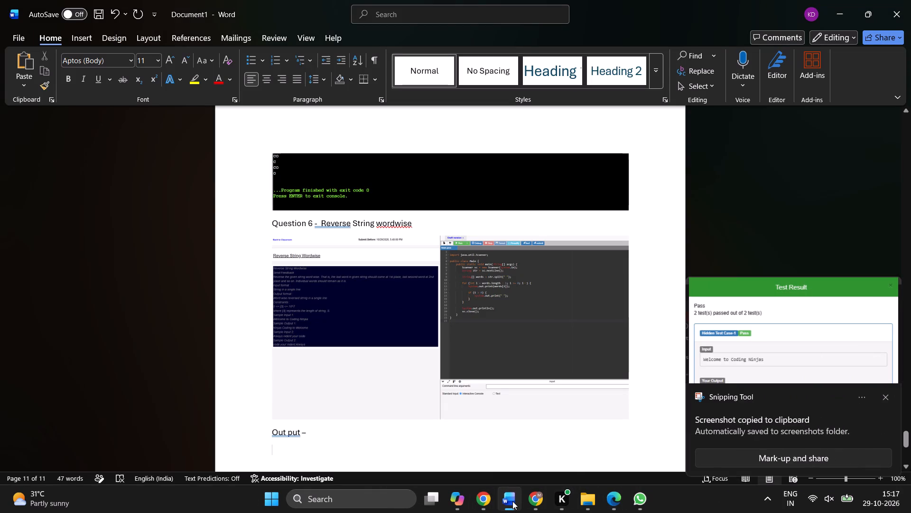
key(ctrl+v)
Back in Chrome, close the test results and run the program with the input "i am krushna".
click(483, 509)
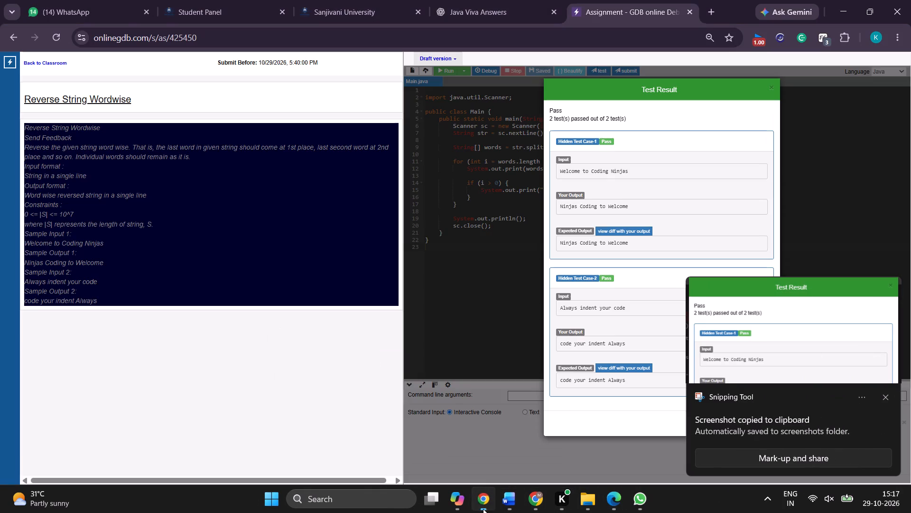
click(881, 397)
click(758, 421)
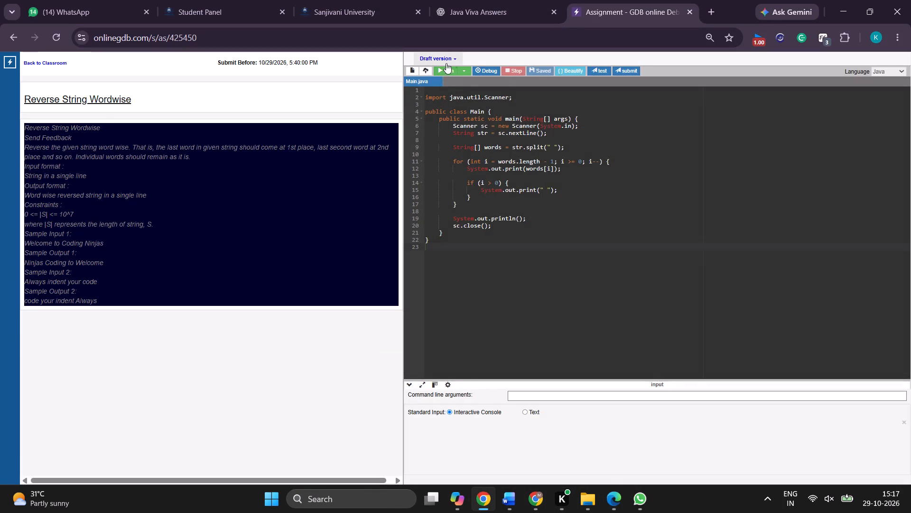
click(446, 68)
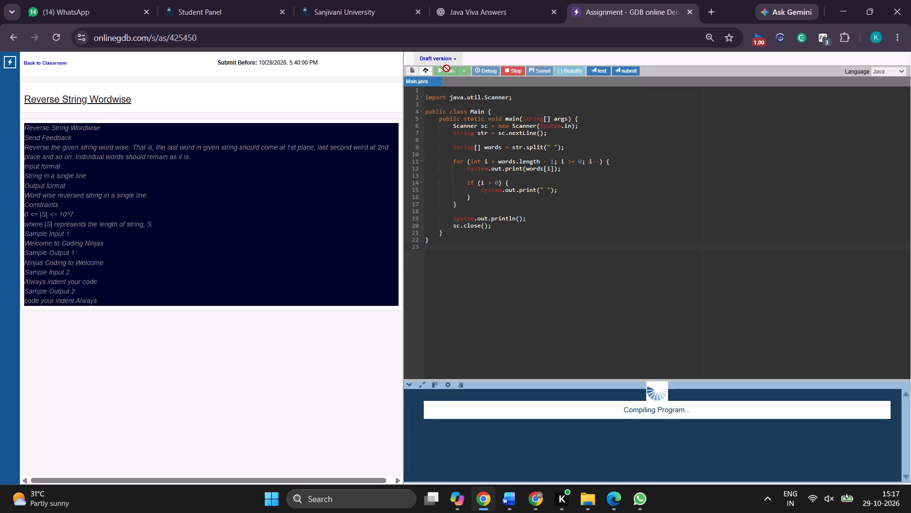
text(i)
key(space)
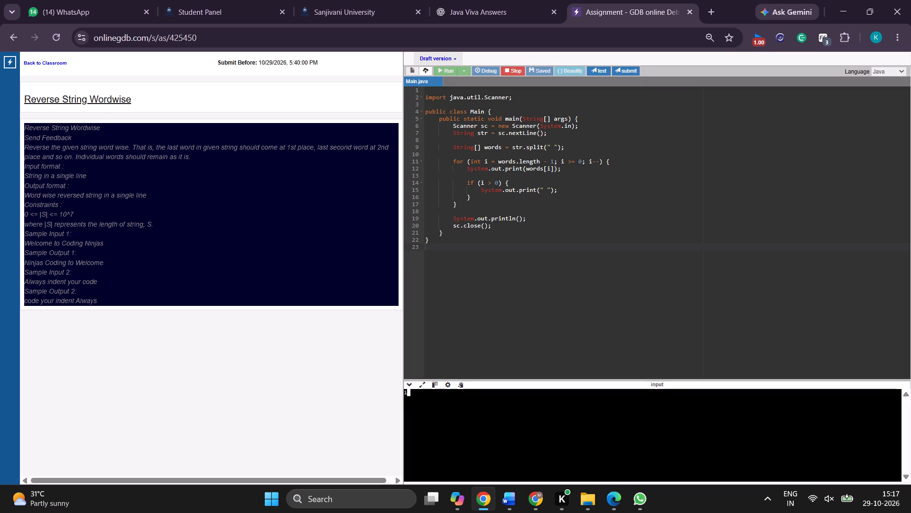
text(am krushna)
key(space)
key(Return)
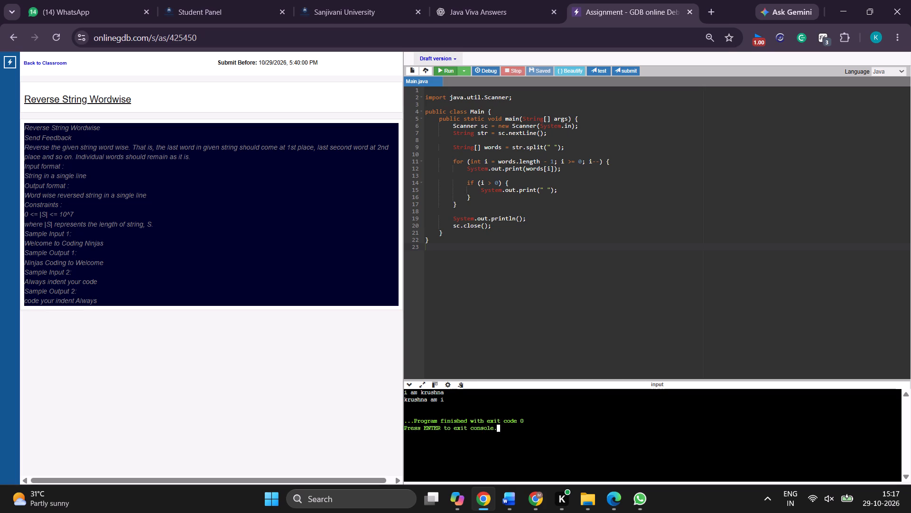
Capture the program's console output and paste the screenshot in Word on a new line below the Test Result image.
key(Print)
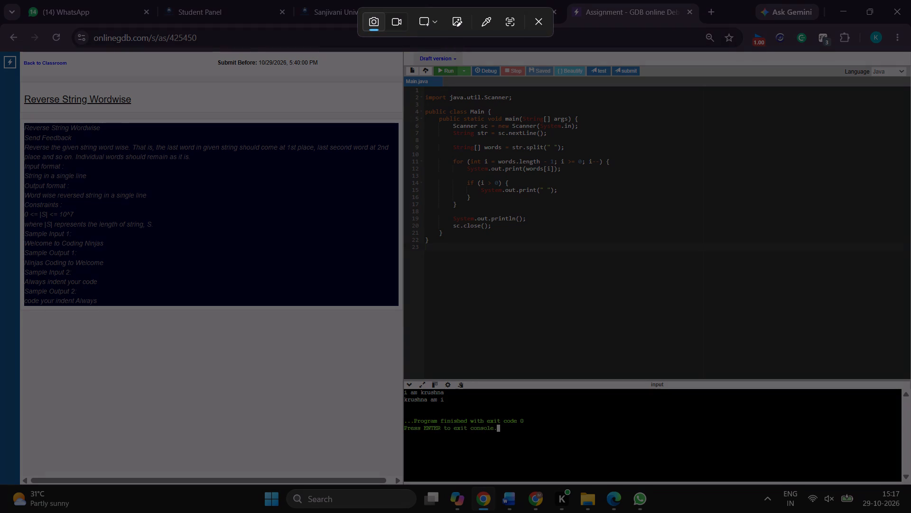
drag(403, 388, 737, 478)
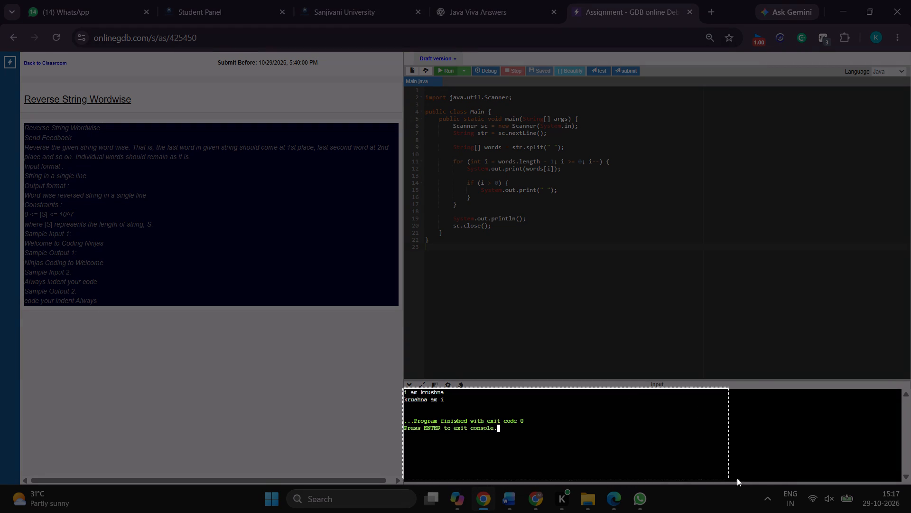
drag(737, 478, 780, 474)
click(507, 506)
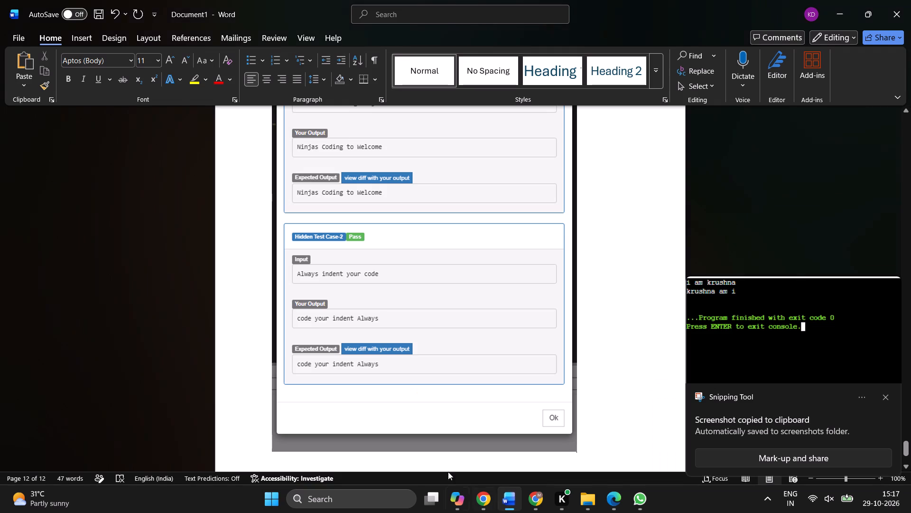
click(583, 443)
key(Return)
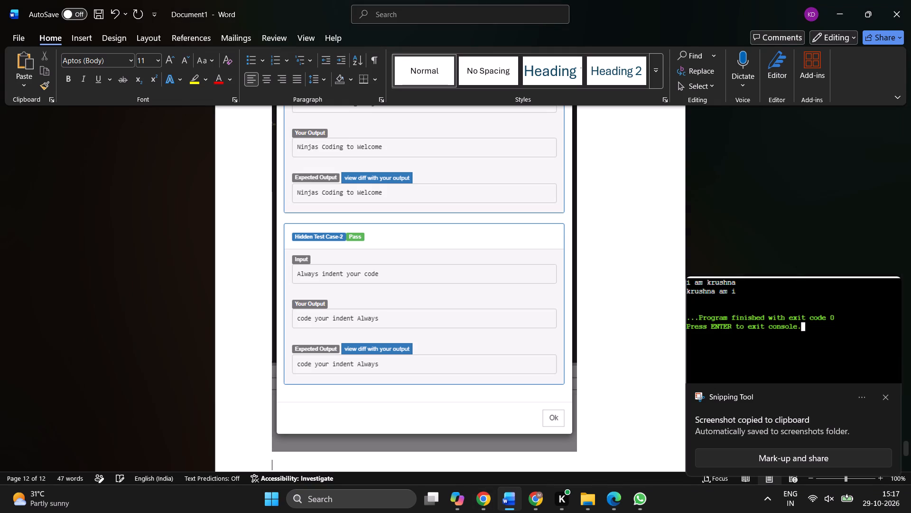
key(ctrl+v)
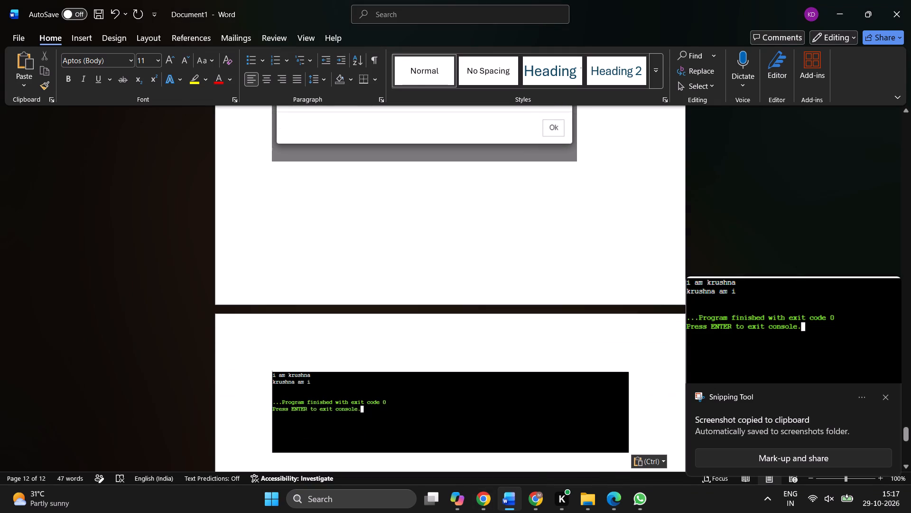
Start a new line below the console screenshot and add the heading "Question 7 -".
key(Return)
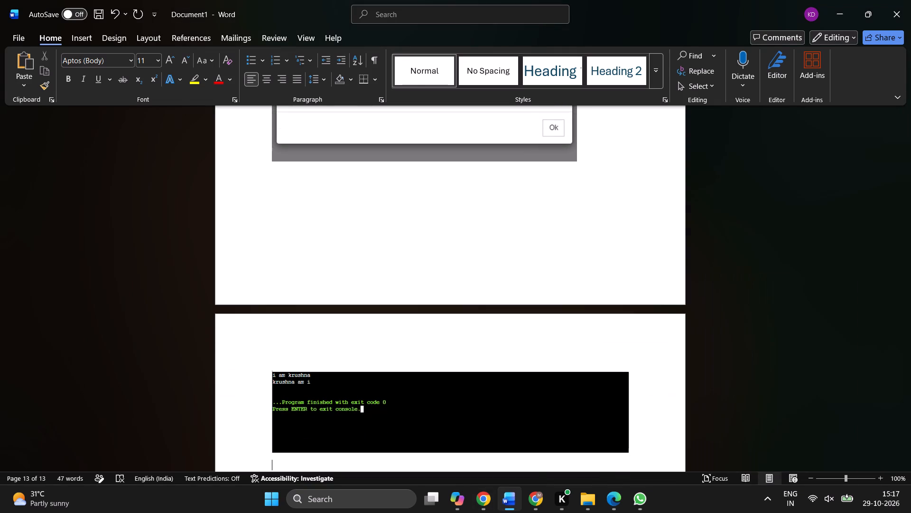
text(Question)
key(space)
text(7 -)
key(space)
Switch back to Chrome and submit the Reverse String Wordwise assignment.
click(492, 500)
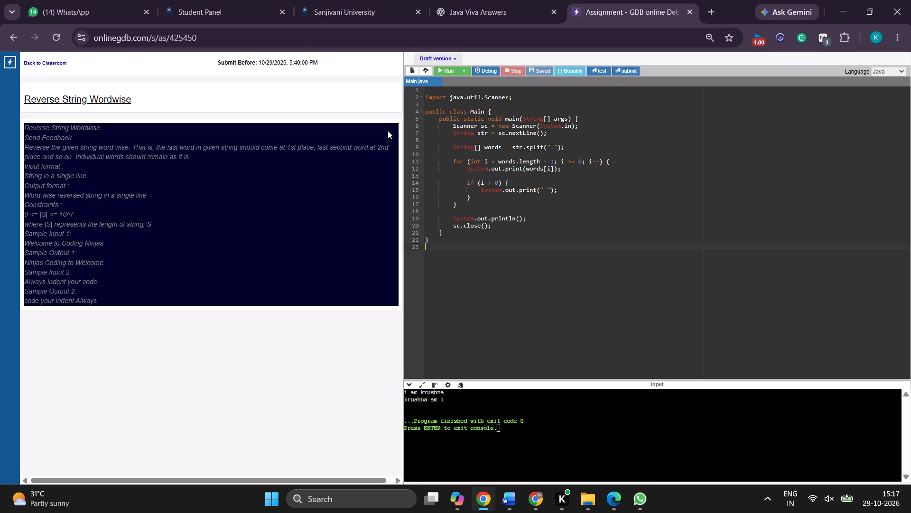
click(627, 70)
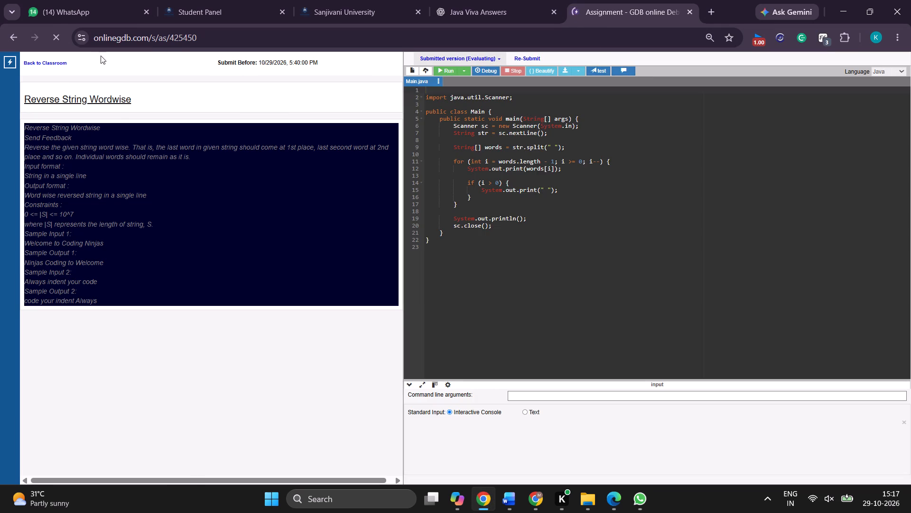
Return to the Java_PBL_Batch-2 classroom and open the Reverse Each Word assignment.
click(52, 64)
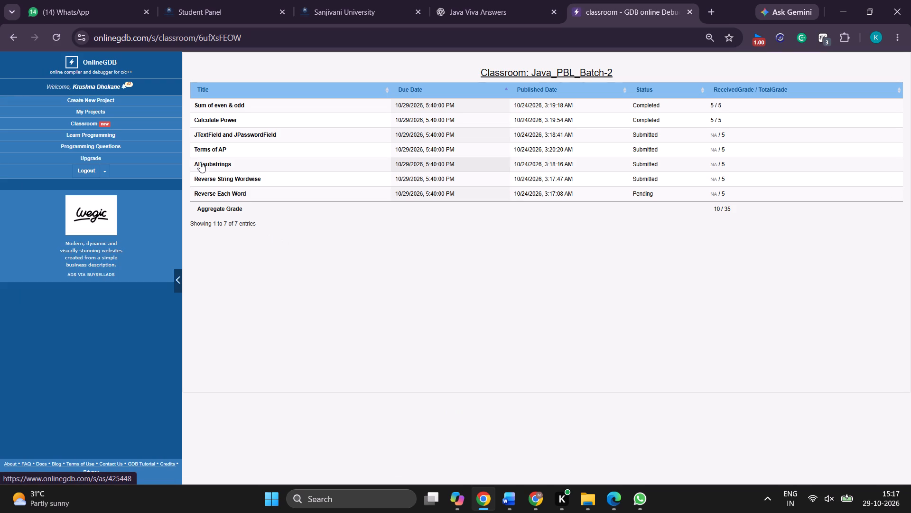
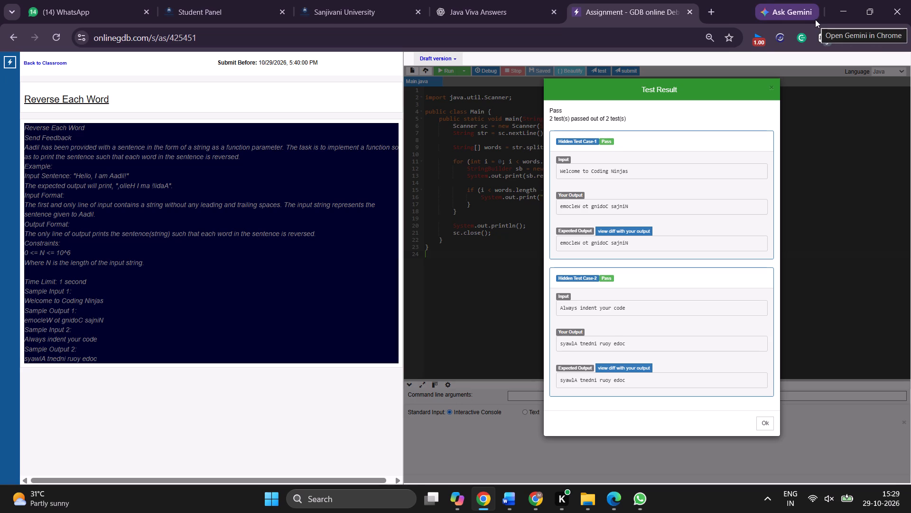
click(761, 426)
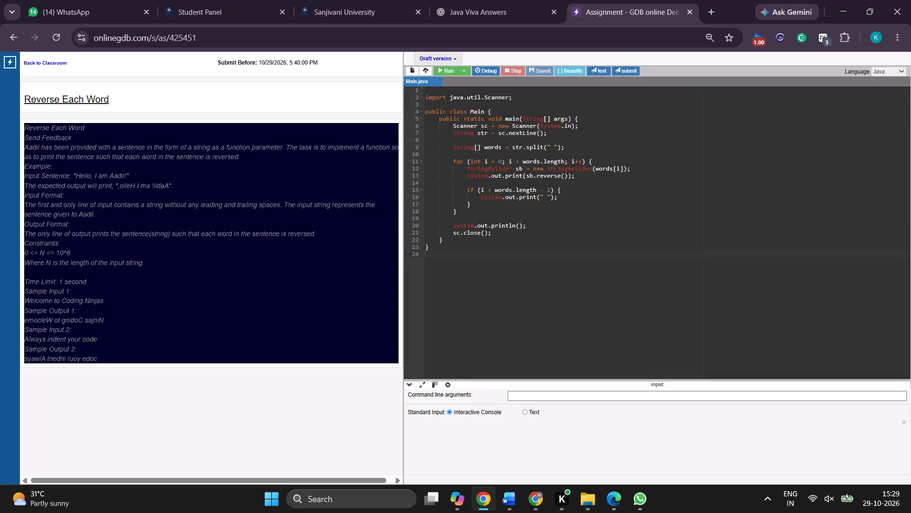
In the Word report, complete the Question 7 heading with "Reverse each word" and start a new line below it.
click(512, 495)
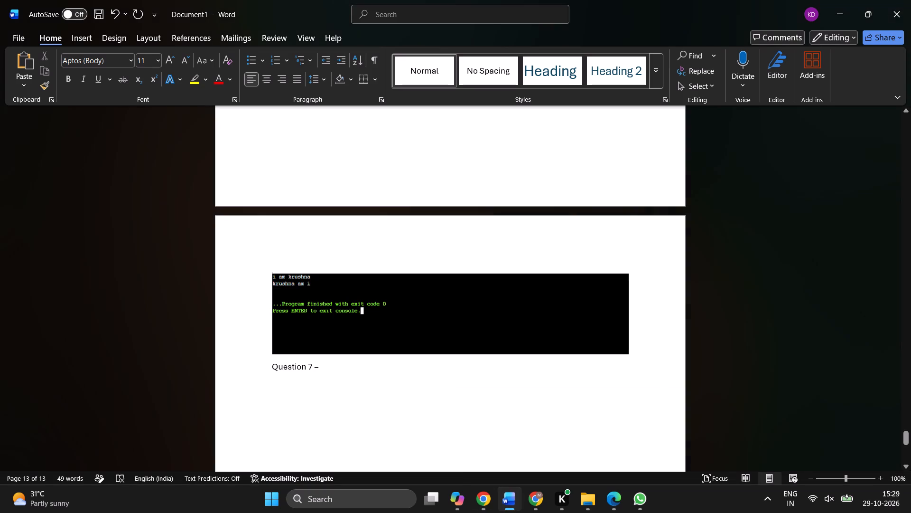
click(391, 417)
click(387, 373)
key(space)
text(Reverse each wors)
key(BackSpace)
text(d)
key(space)
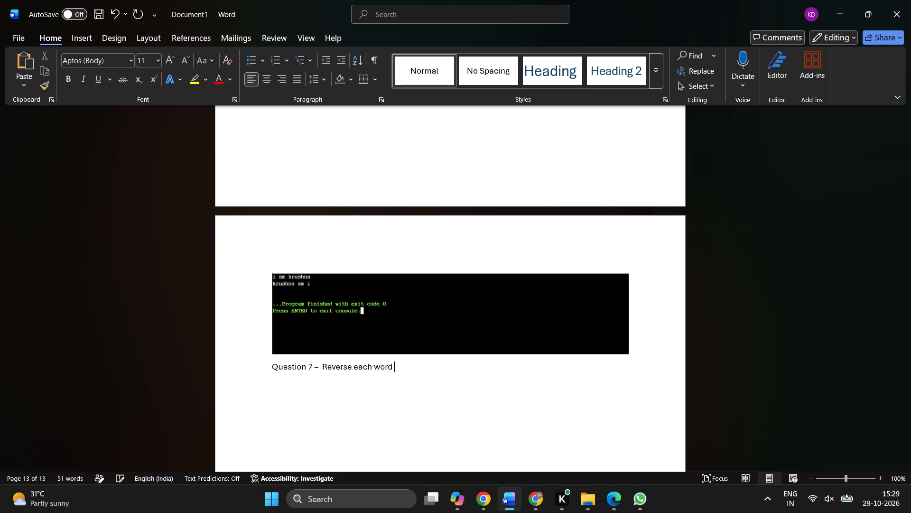
key(Return)
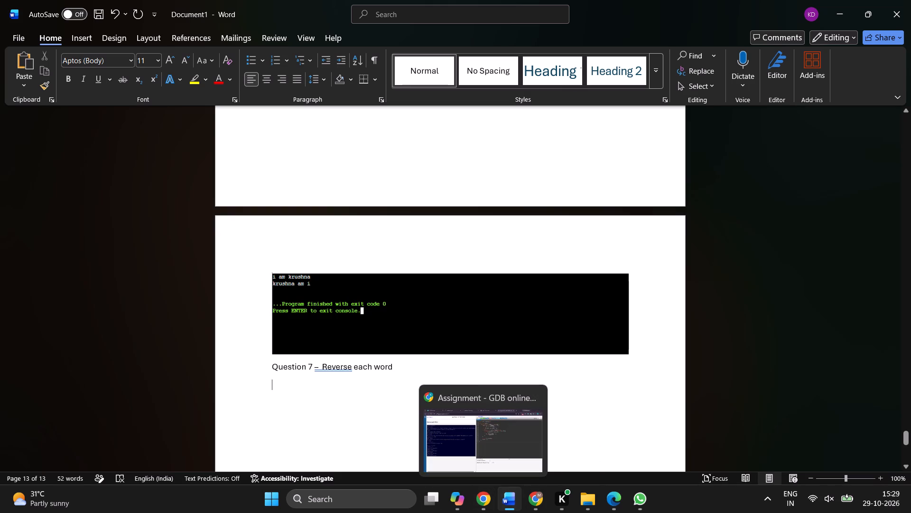
Capture the OnlineGDB page showing the Reverse Each Word problem and code, and paste the screenshot under the Question 7 heading in Word.
click(487, 503)
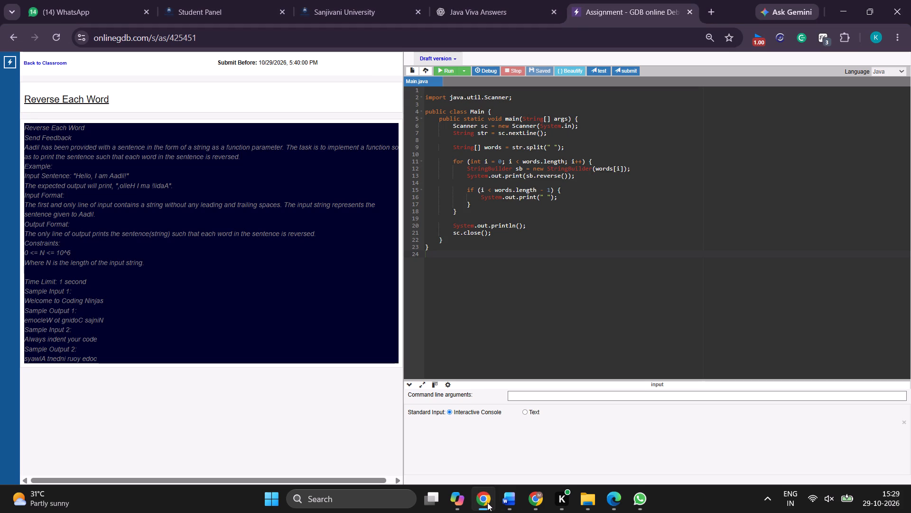
key(Print)
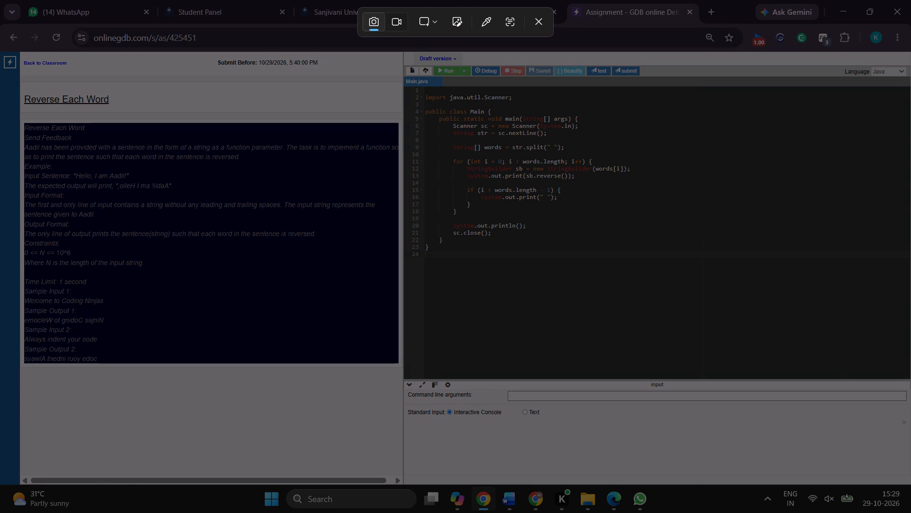
drag(19, 53, 907, 476)
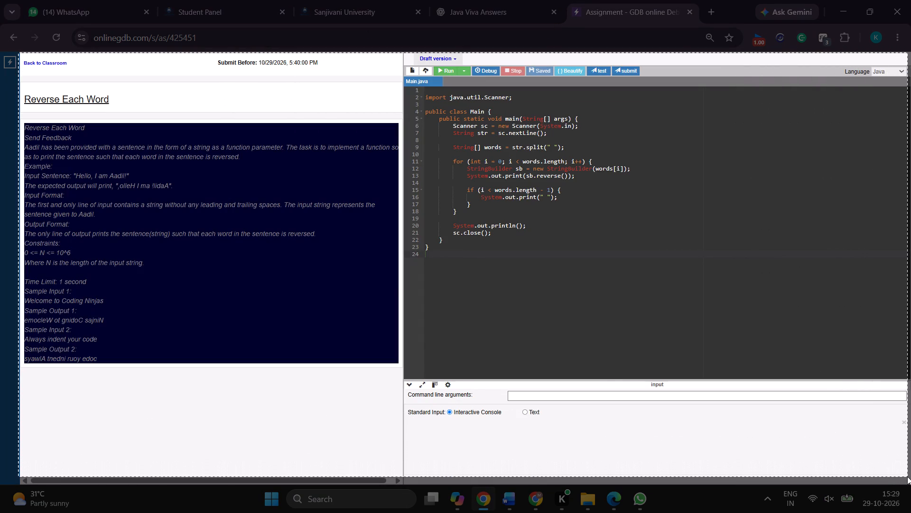
drag(907, 476, 910, 477)
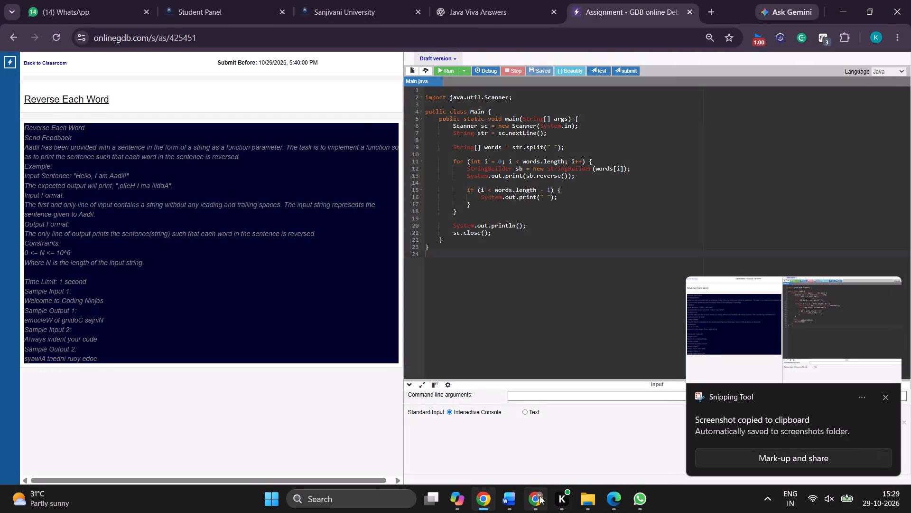
click(539, 496)
click(514, 503)
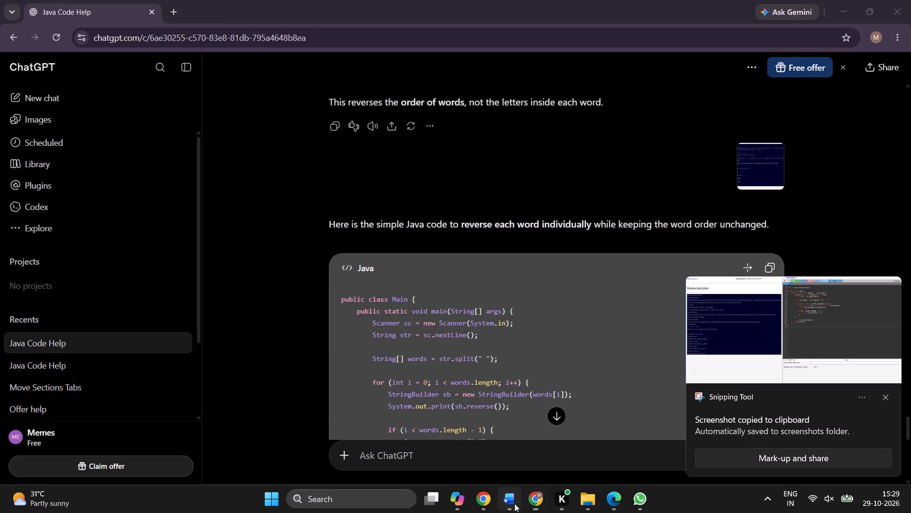
key(ctrl+v)
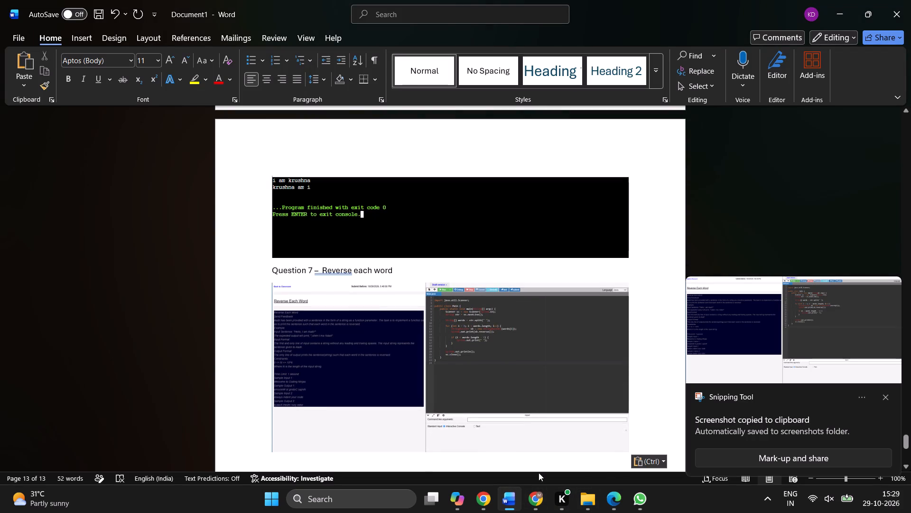
Rerun the assignment's tests on the Reverse Each Word code in OnlineGDB and capture a screenshot of the Test Result dialog.
click(548, 495)
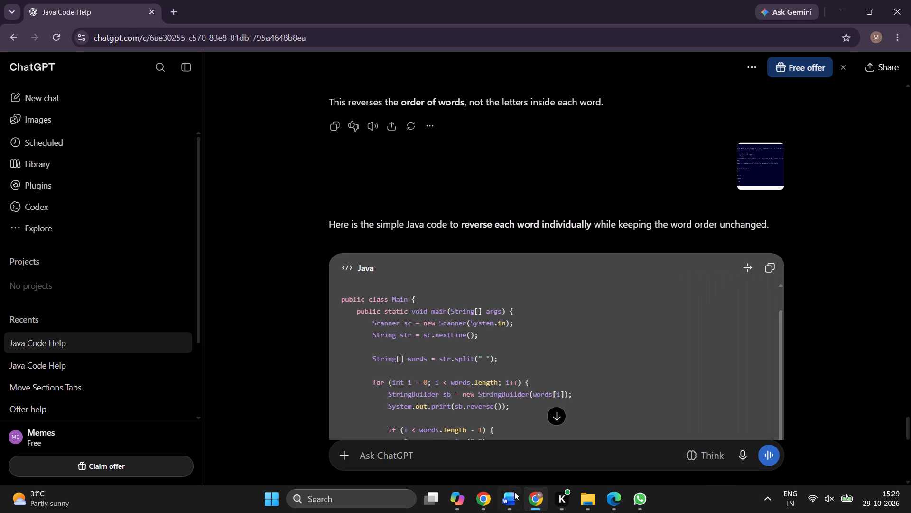
click(505, 497)
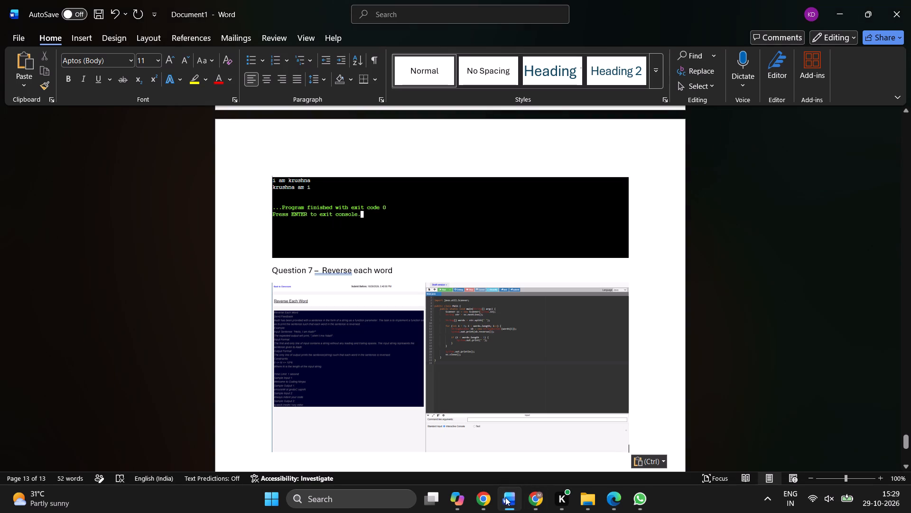
click(484, 512)
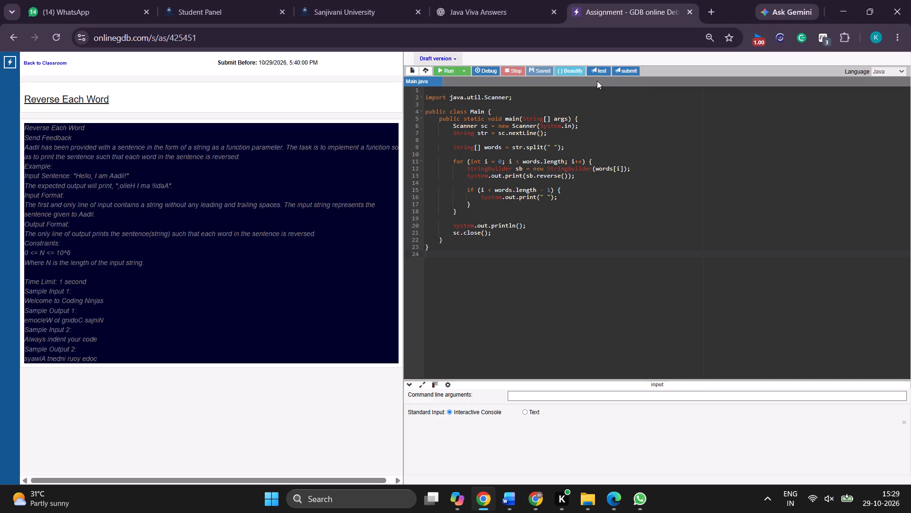
click(598, 76)
click(601, 71)
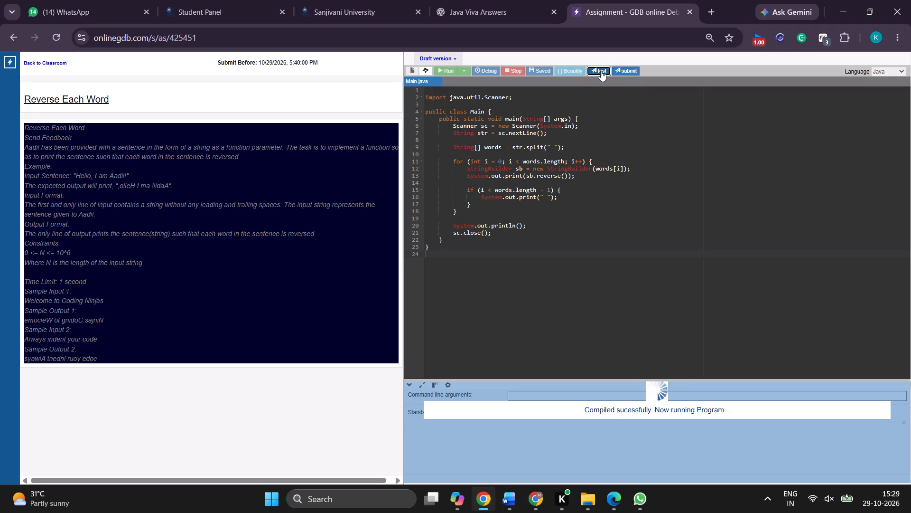
key(Print)
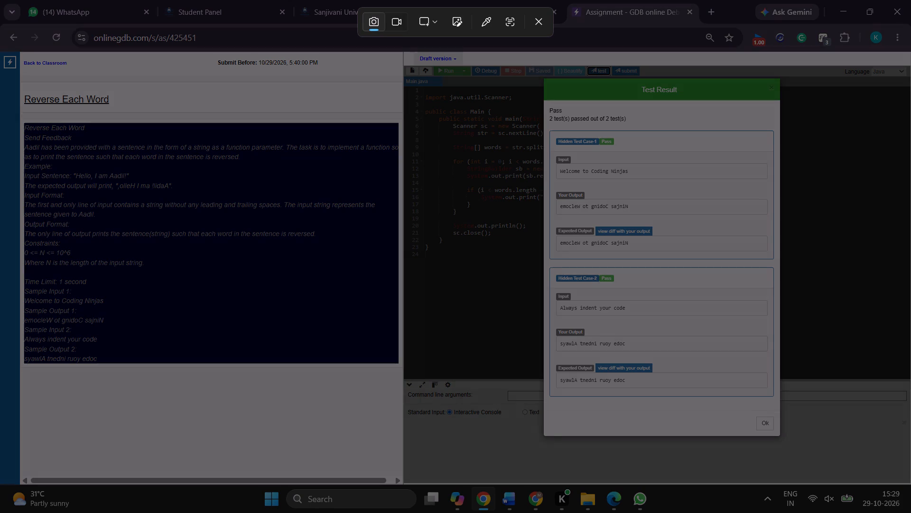
click(545, 78)
drag(544, 82, 784, 441)
scroll(604, 208, up, 1)
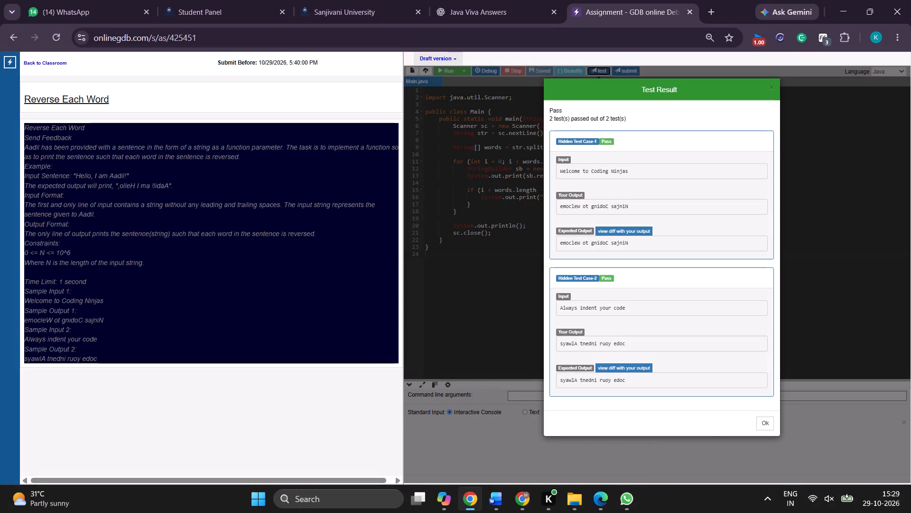
scroll(626, 512, up, 1)
In the Word report, add an "Output-" line below the Question 7 screenshot and paste the Test Result capture under it.
click(511, 506)
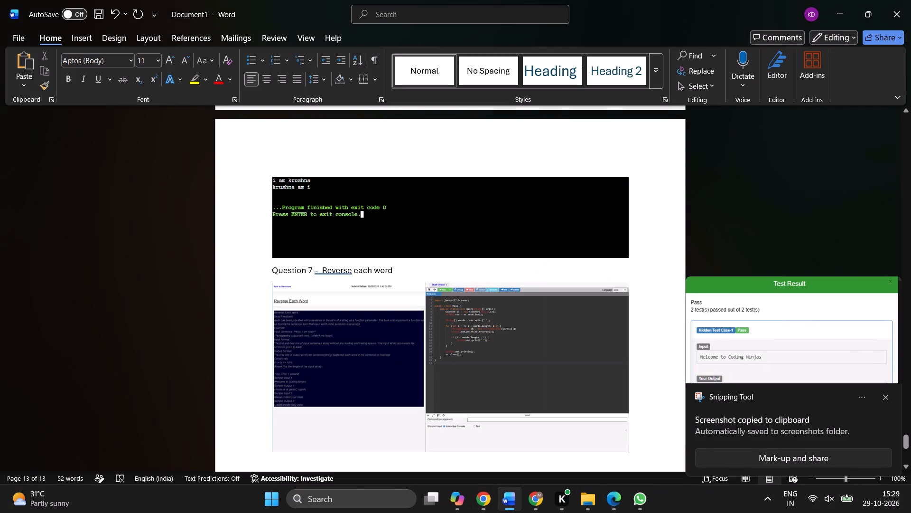
key(Return)
text(Output-)
key(Return)
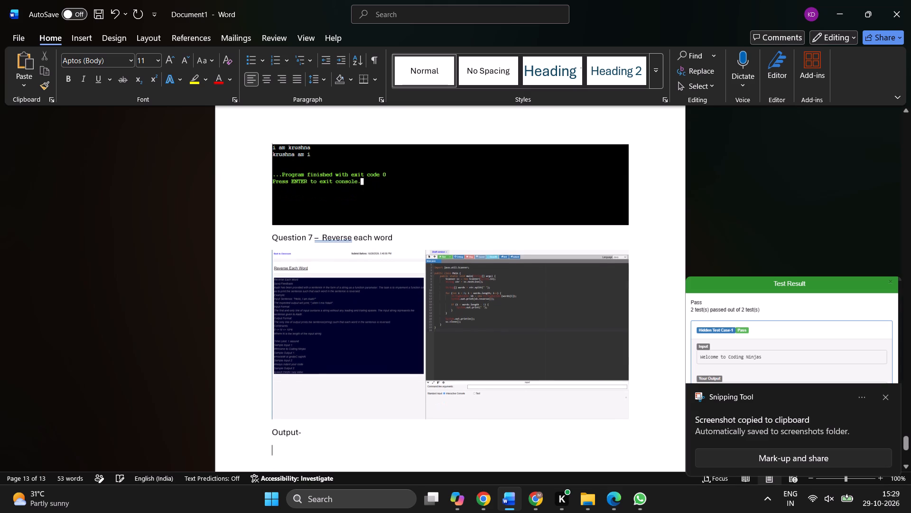
key(ctrl+v)
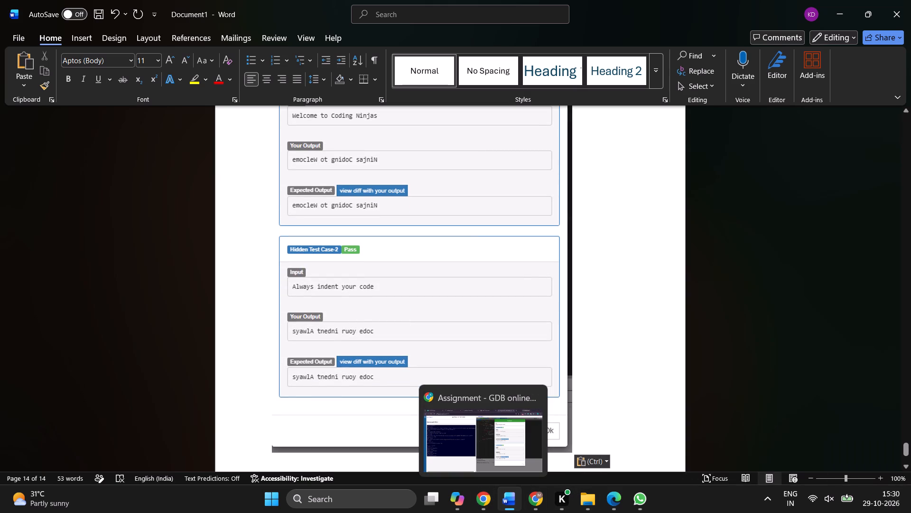
click(682, 333)
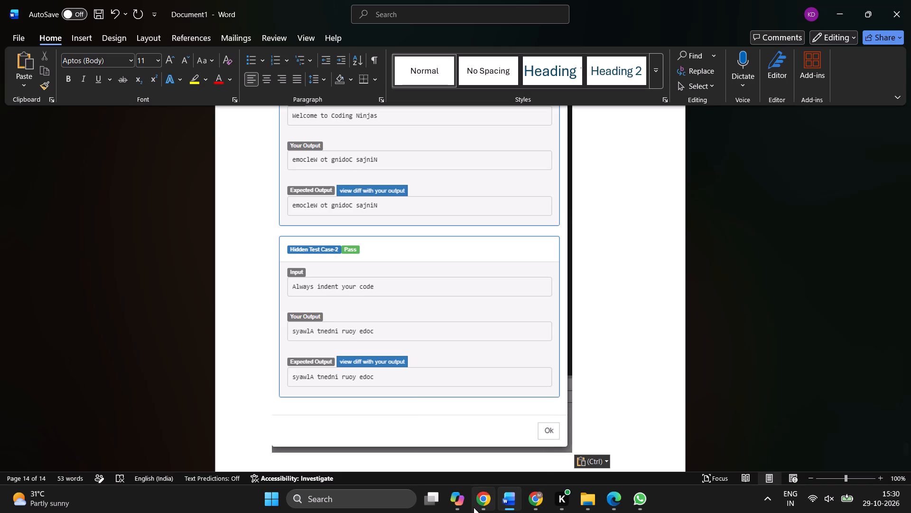
Back in OnlineGDB, dismiss the test result and run the Reverse Each Word program with the input "i am kruhsna".
click(474, 505)
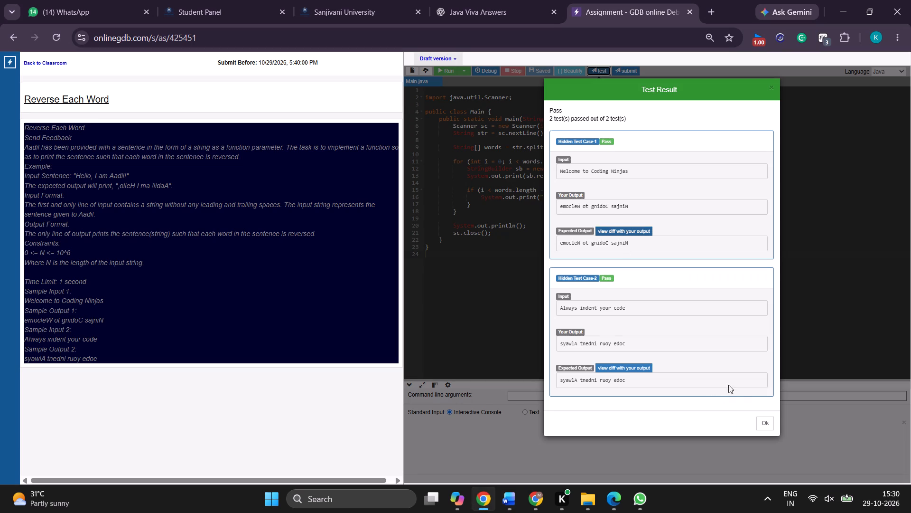
click(770, 423)
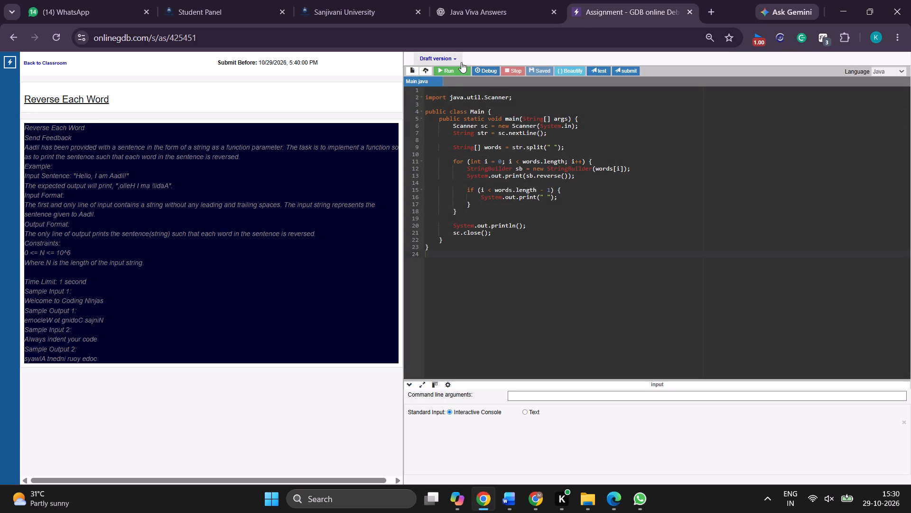
click(451, 69)
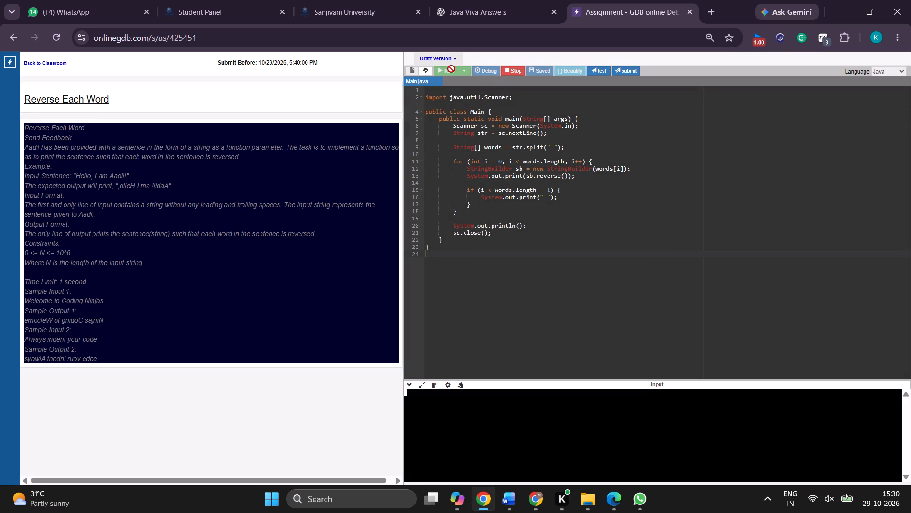
text(i)
key(space)
text(am)
key(space)
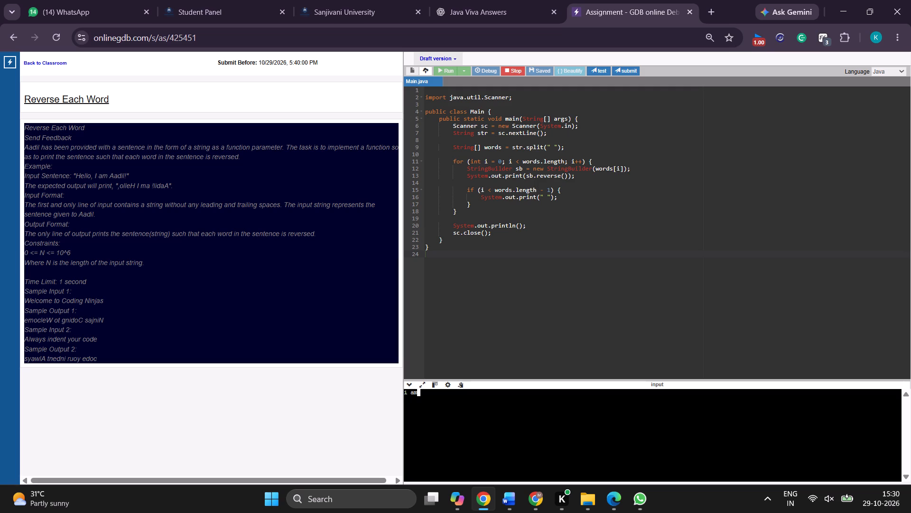
text(kruhsna)
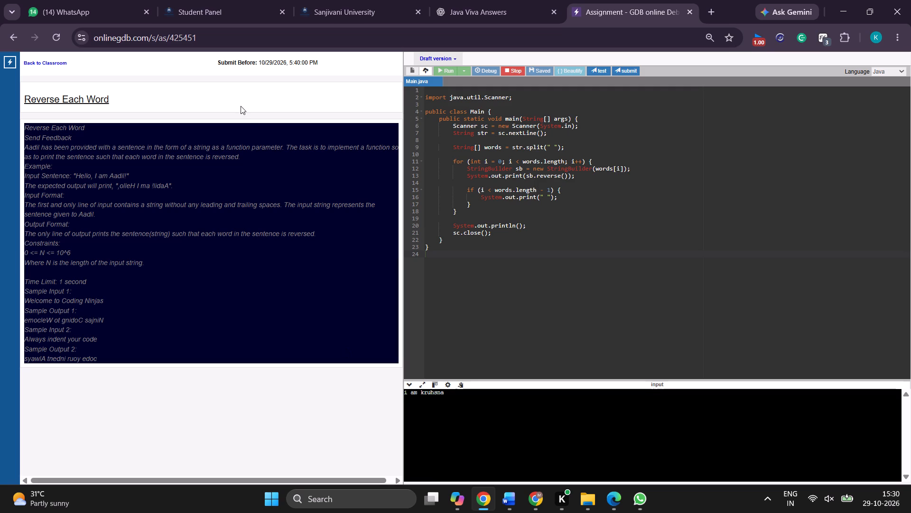
key(Return)
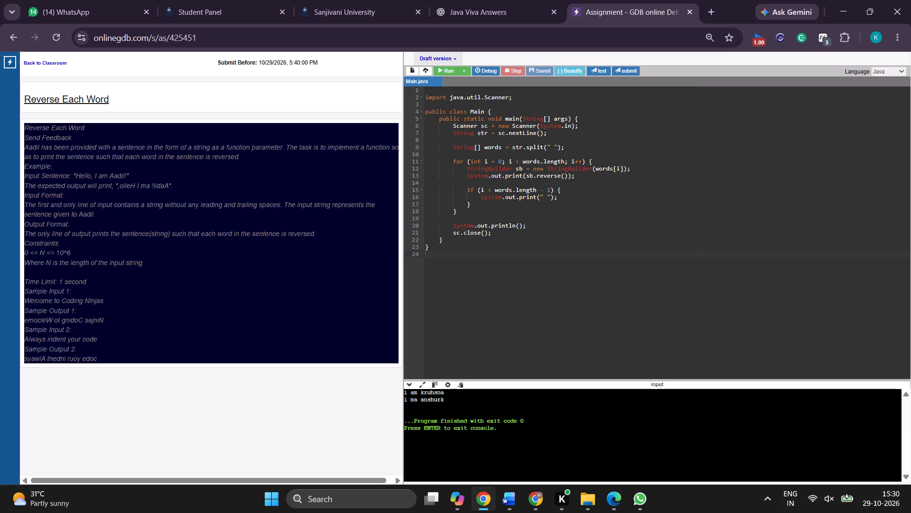
Capture the program's console output and paste the screenshot on a new line below the Test Result image in Word.
key(Print)
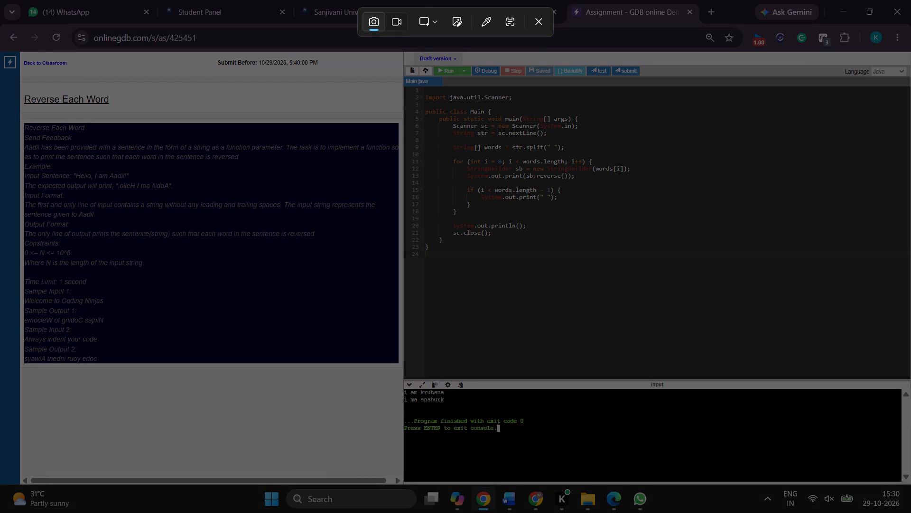
drag(404, 385, 774, 446)
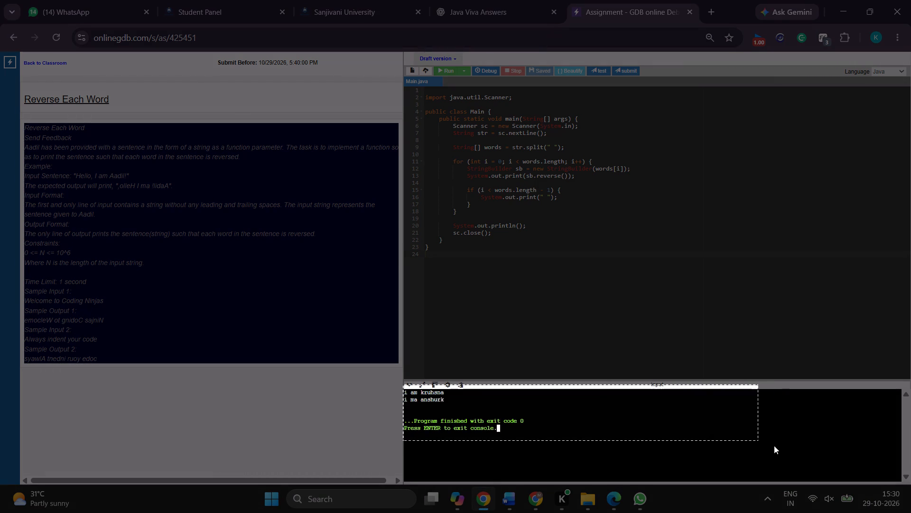
drag(774, 446, 785, 459)
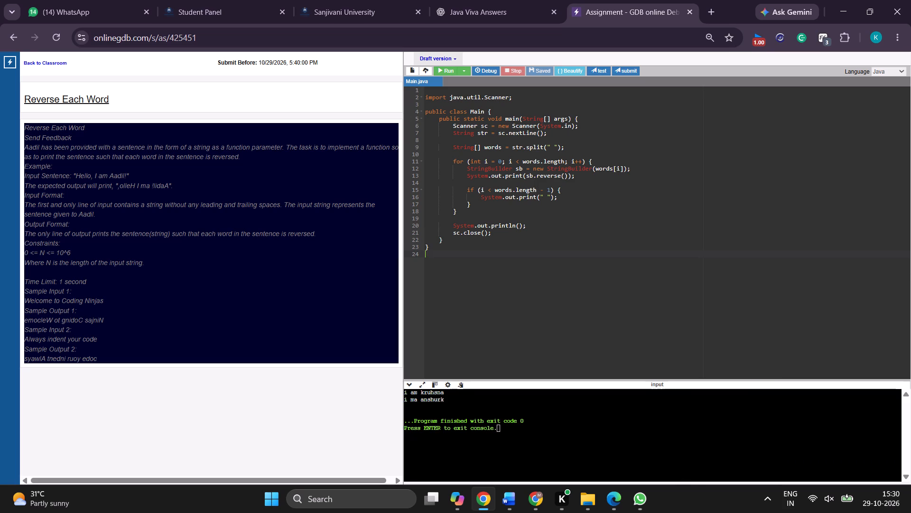
click(518, 491)
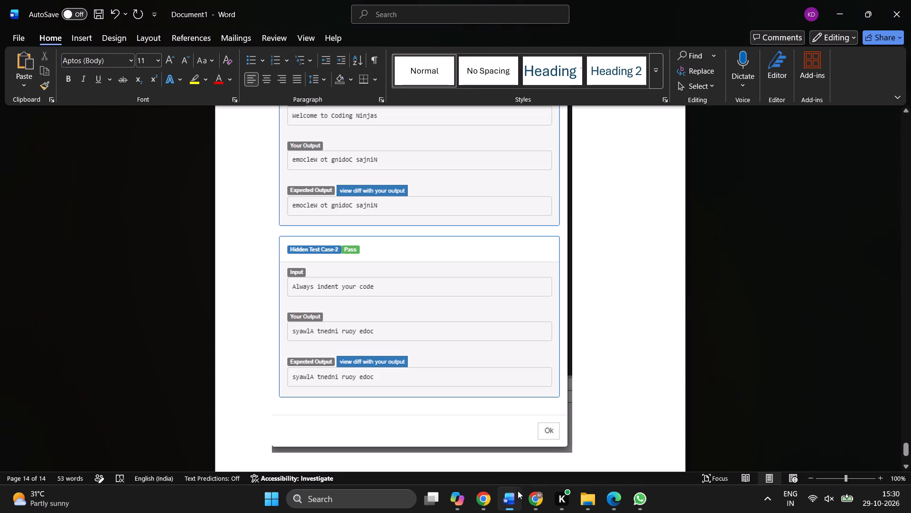
click(453, 416)
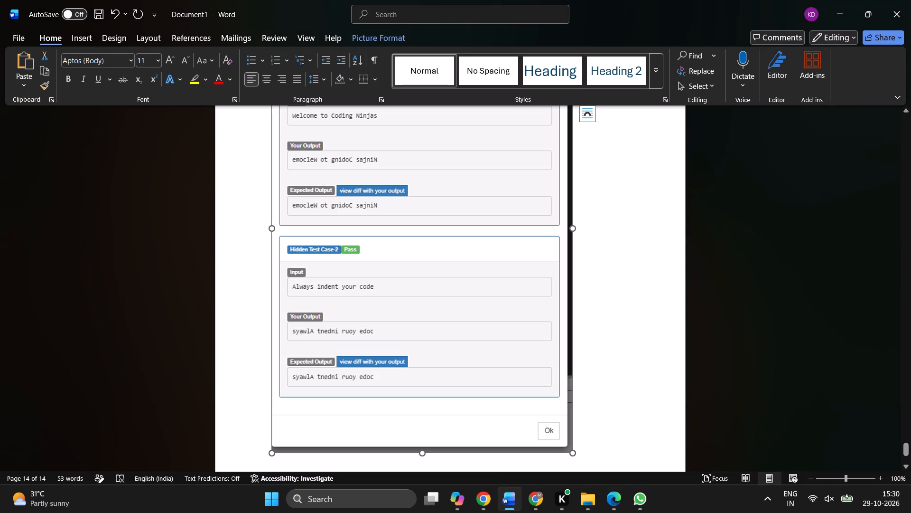
click(592, 436)
key(Return)
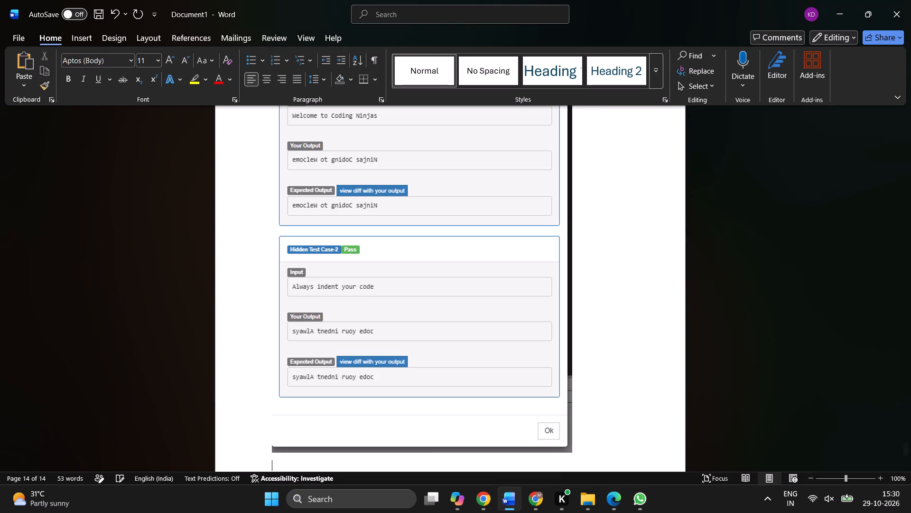
key(ctrl+v)
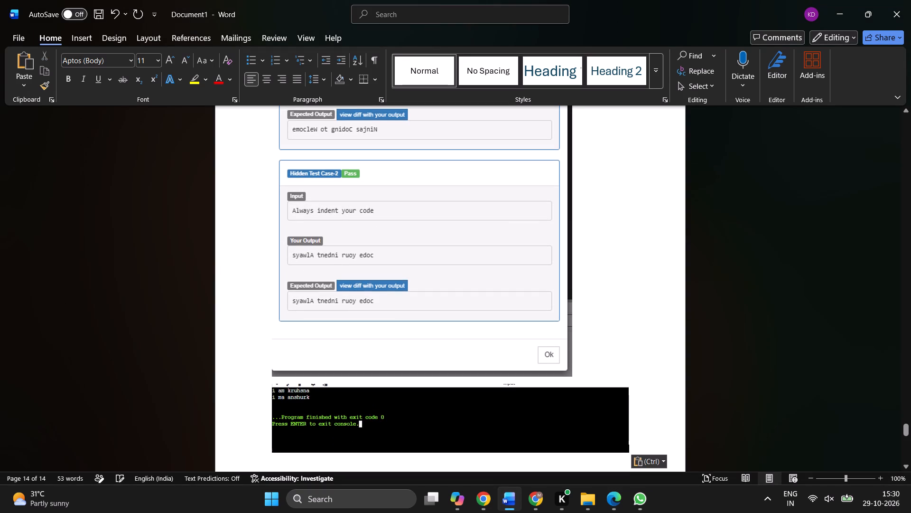
Review the Word report from the Question 7 output back up to the JAVA PBL EXAM title page.
scroll(568, 313, up, 6)
scroll(568, 313, down, 2)
scroll(568, 313, up, 1)
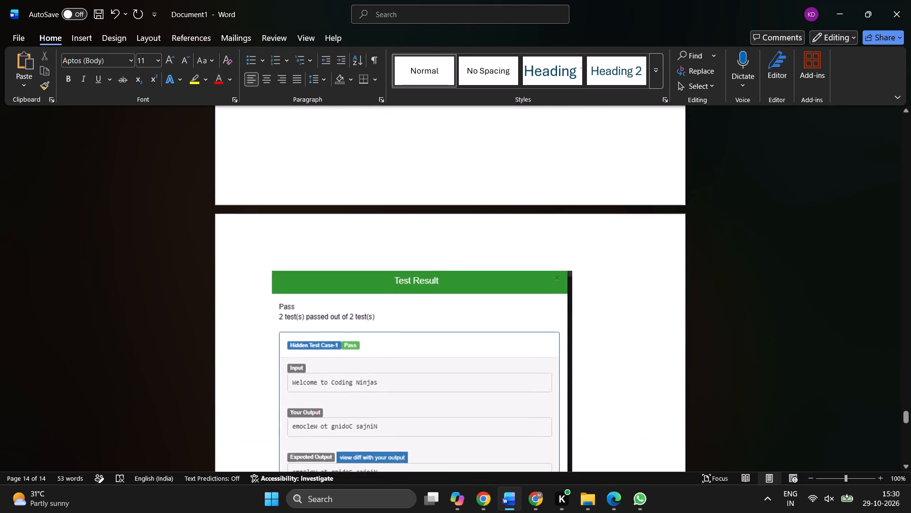
scroll(568, 313, up, 1)
scroll(568, 313, down, 1)
scroll(568, 313, up, 1)
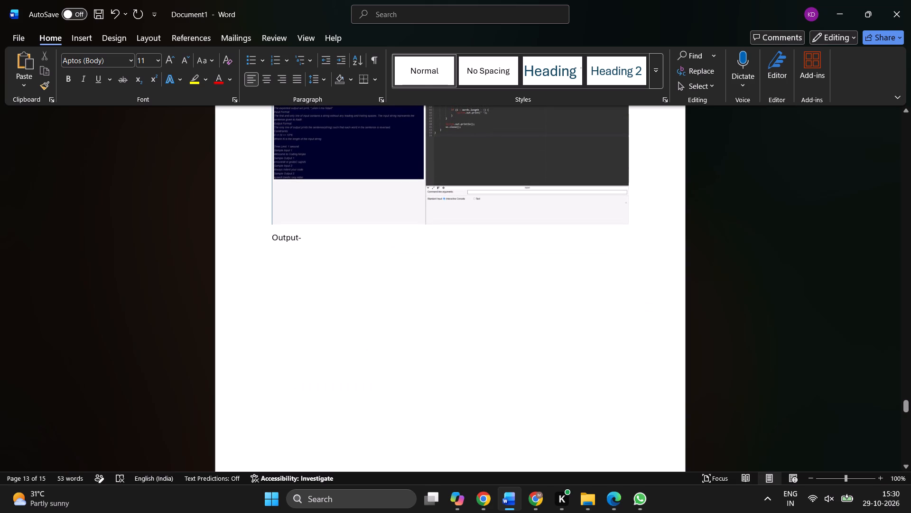
scroll(519, 283, up, 2)
scroll(519, 283, down, 1)
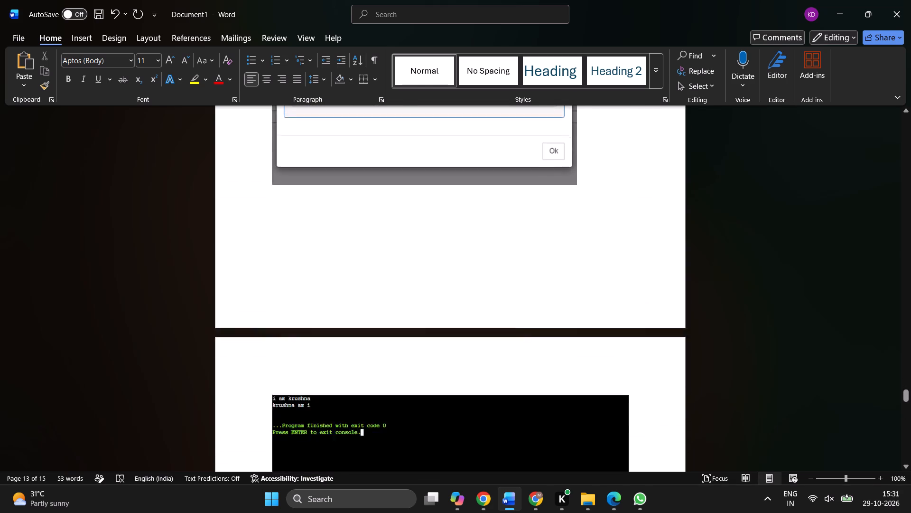
scroll(519, 283, up, 2)
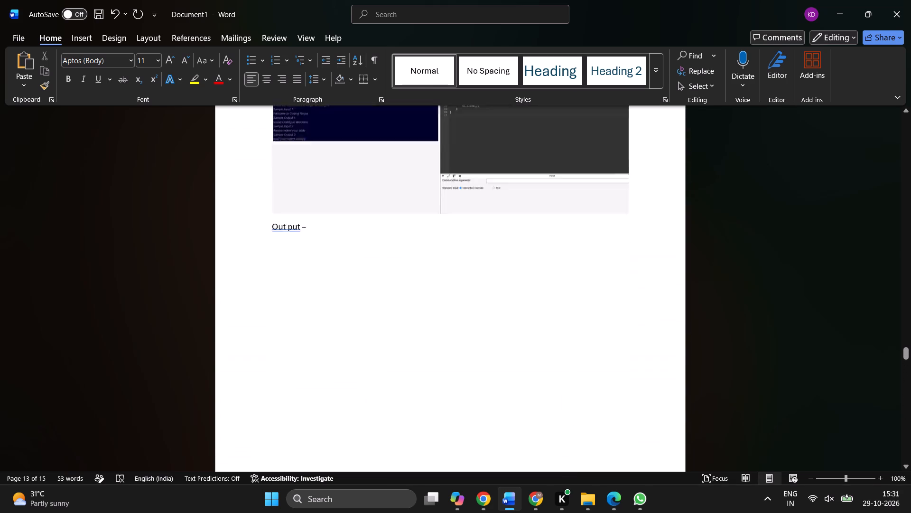
scroll(519, 283, up, 15)
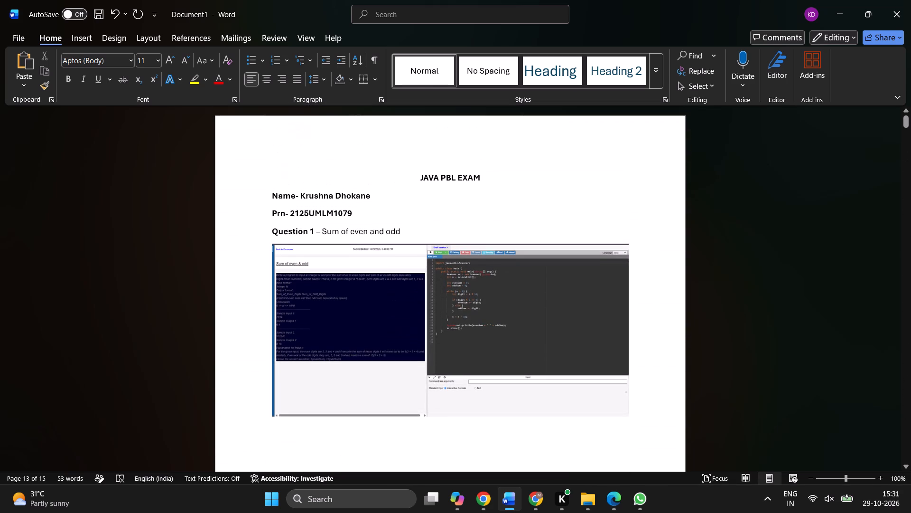
Save the report as a Word document named "java pbl exam" in OneDrive - Personal.
click(19, 40)
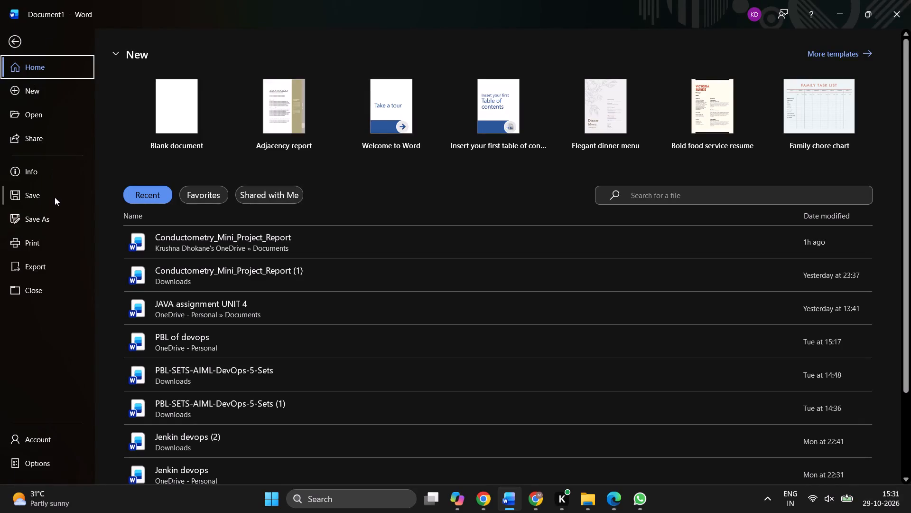
click(55, 197)
click(393, 89)
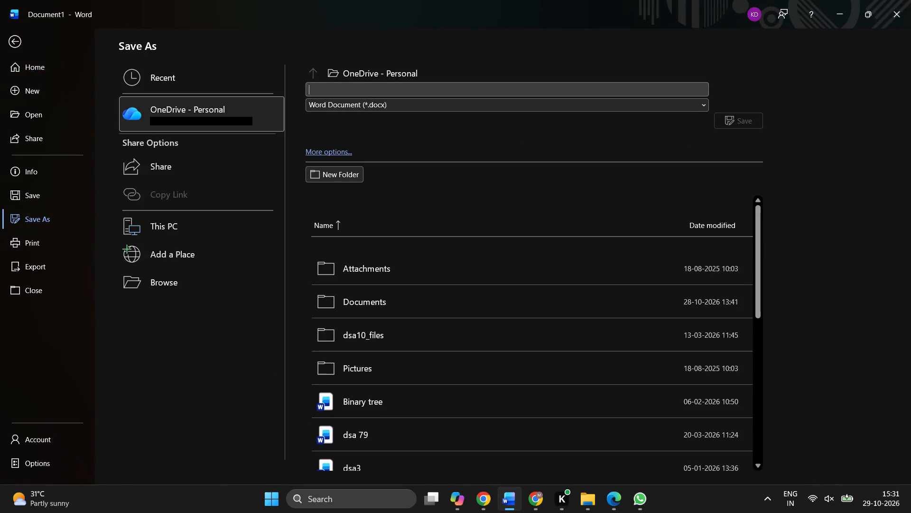
text(java)
key(space)
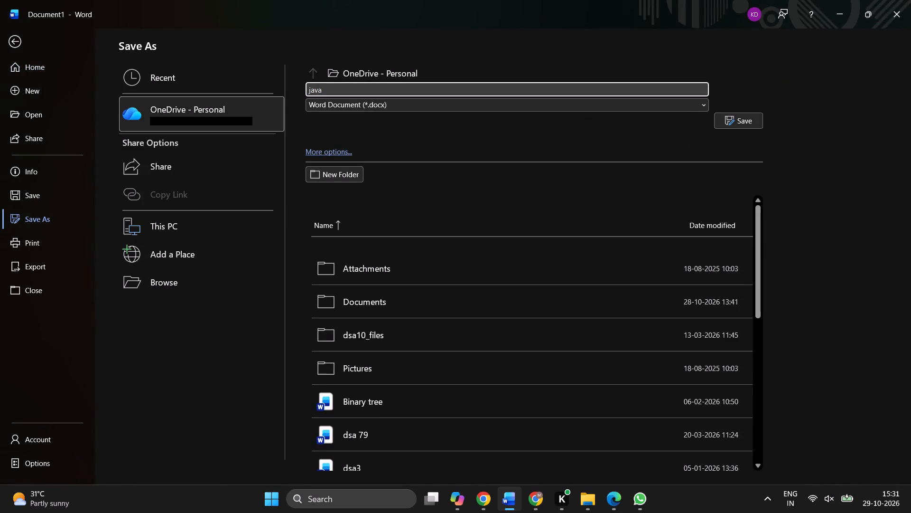
text(pbl)
key(space)
text(exam)
key(space)
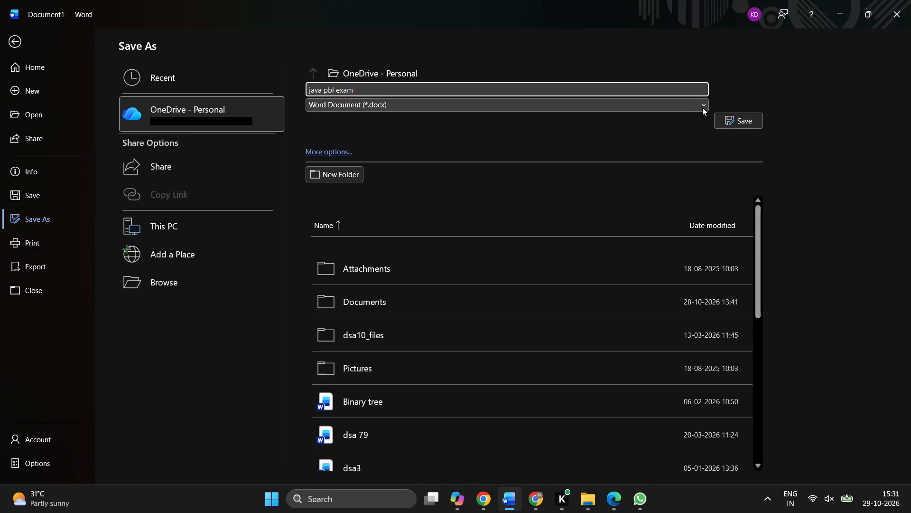
click(730, 121)
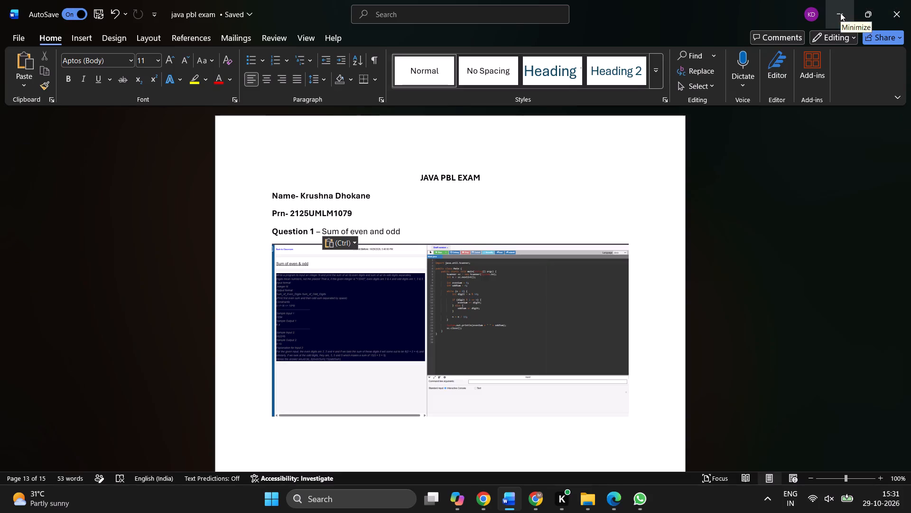
Switch to Chrome, search the web for "i love pdf" and open iLovePDF's Word to PDF converter.
click(840, 13)
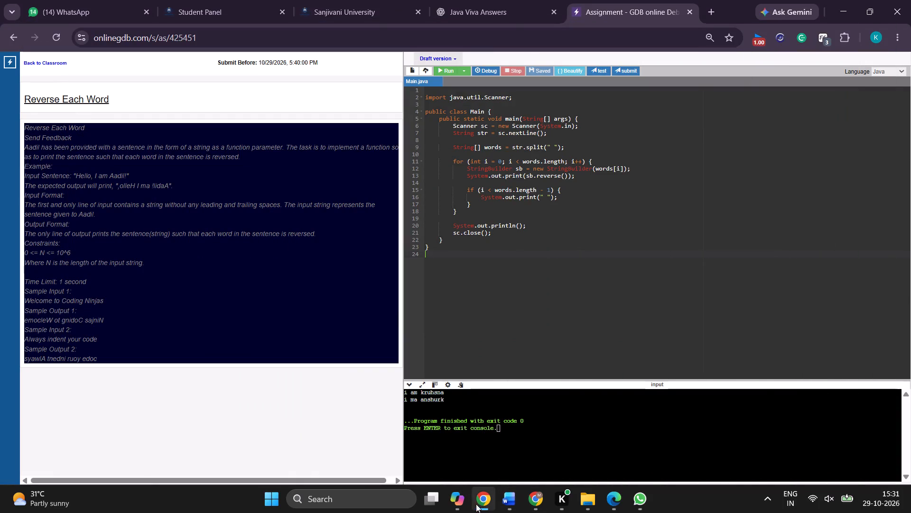
click(706, 18)
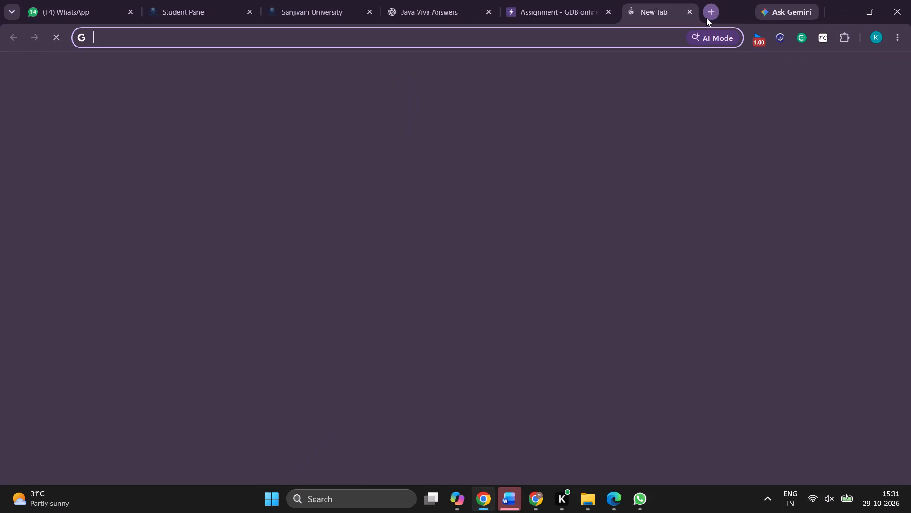
text(i love pdf)
key(Return)
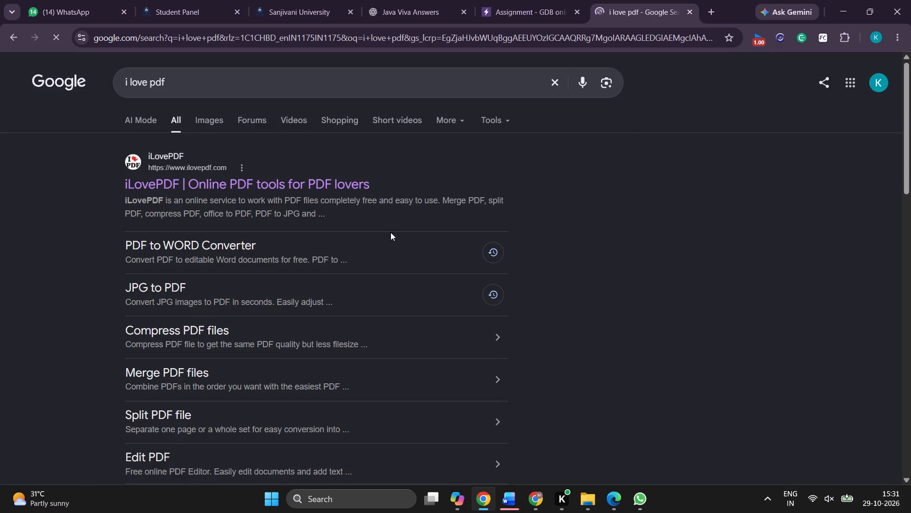
click(368, 184)
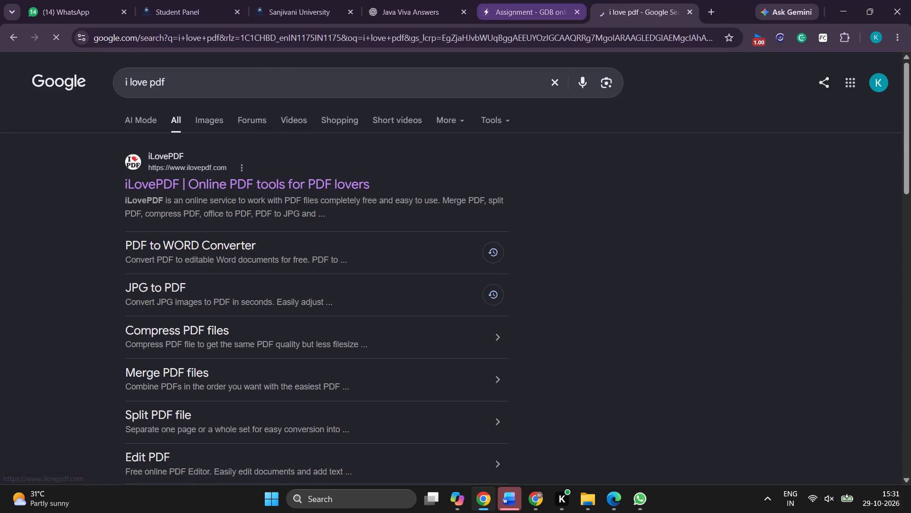
scroll(479, 301, up, 1)
scroll(382, 401, left, 1)
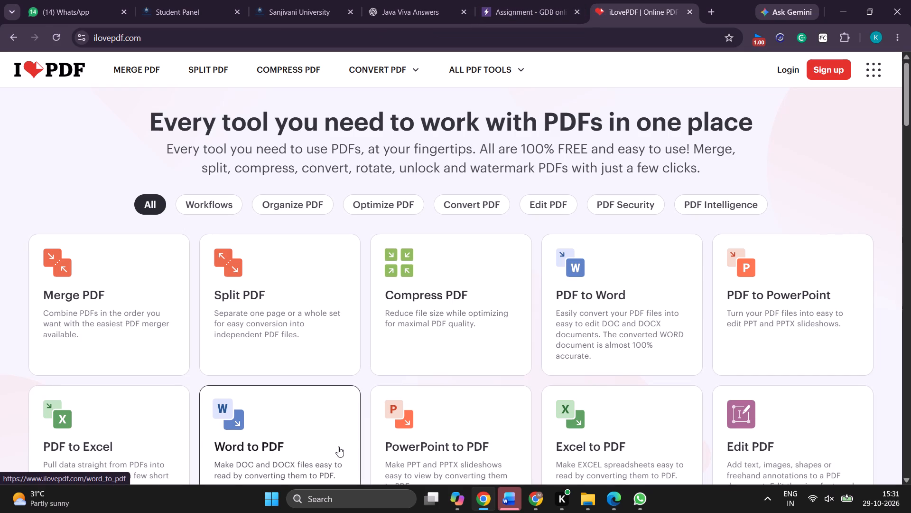
click(338, 446)
Close the report in Word, choose "java pbl exam" from the personal OneDrive folder and convert it to PDF.
click(502, 190)
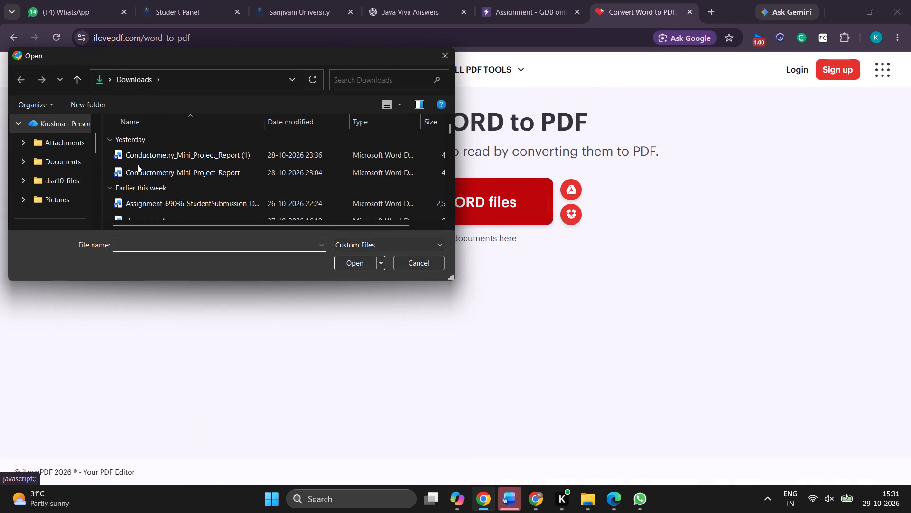
click(64, 118)
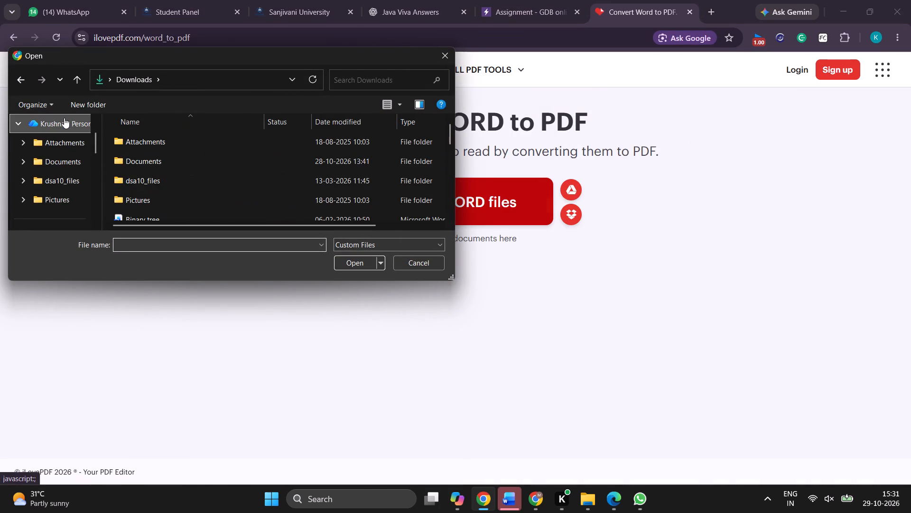
click(357, 82)
text(java)
click(271, 123)
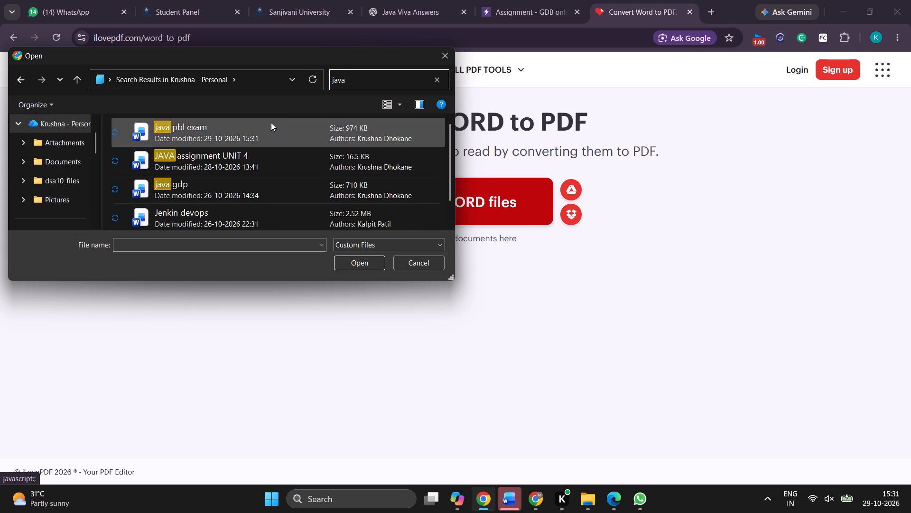
click(355, 264)
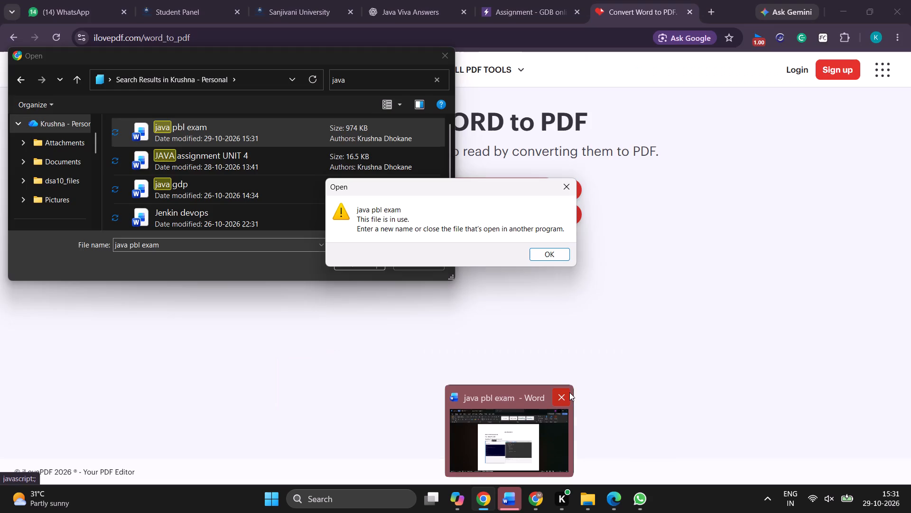
click(567, 393)
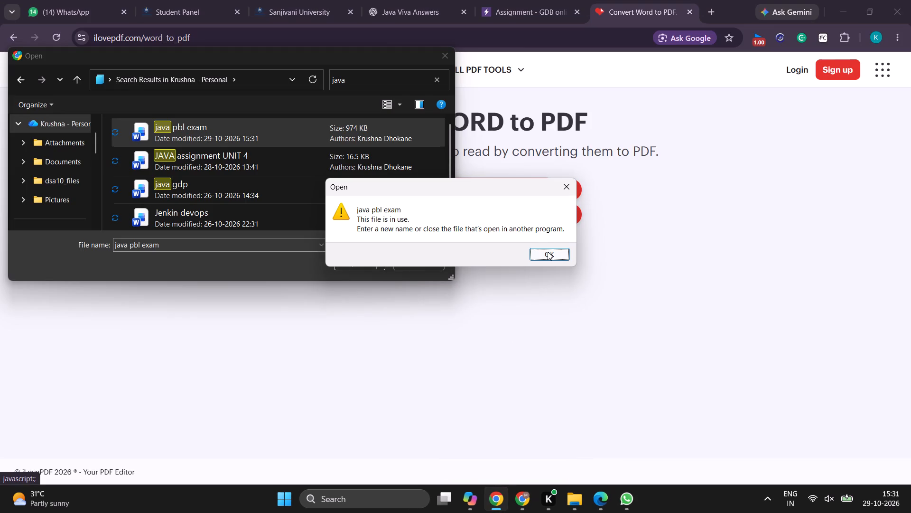
click(548, 252)
click(357, 261)
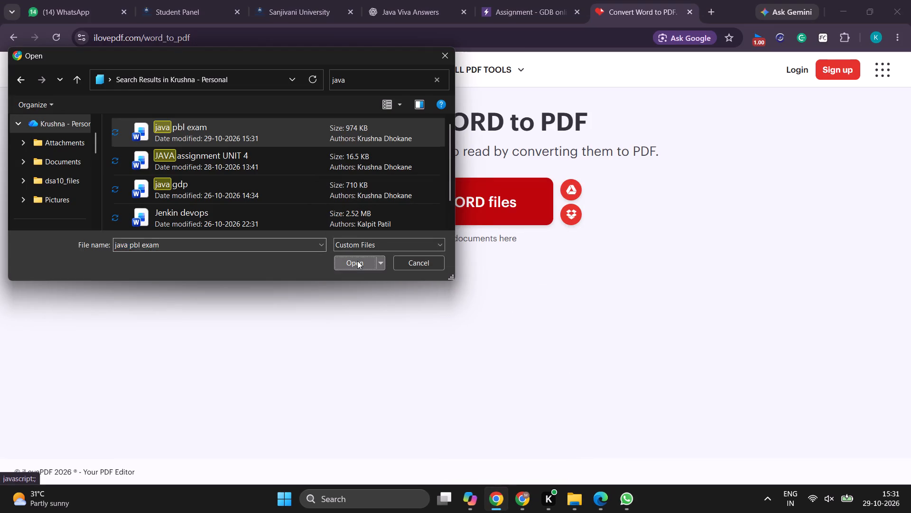
click(780, 441)
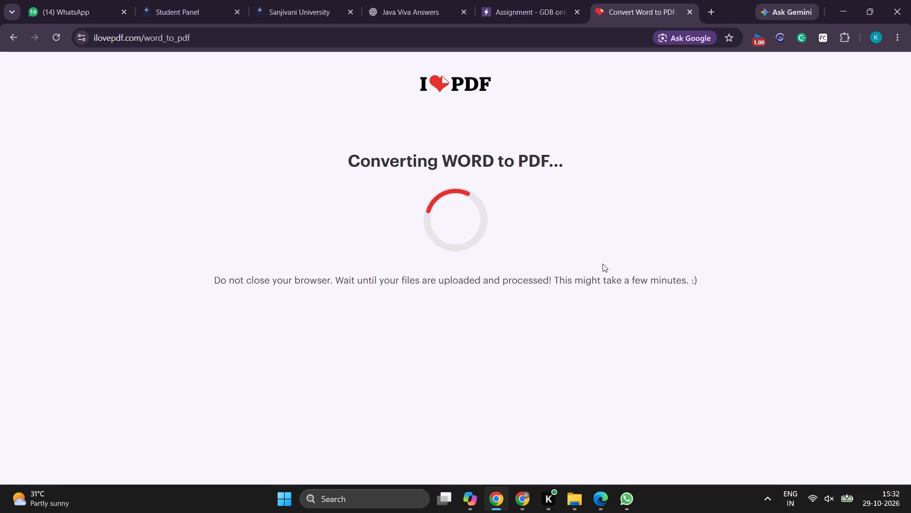
Back in OnlineGDB, rerun the tests on the Reverse Each Word program and dismiss the result.
click(567, 0)
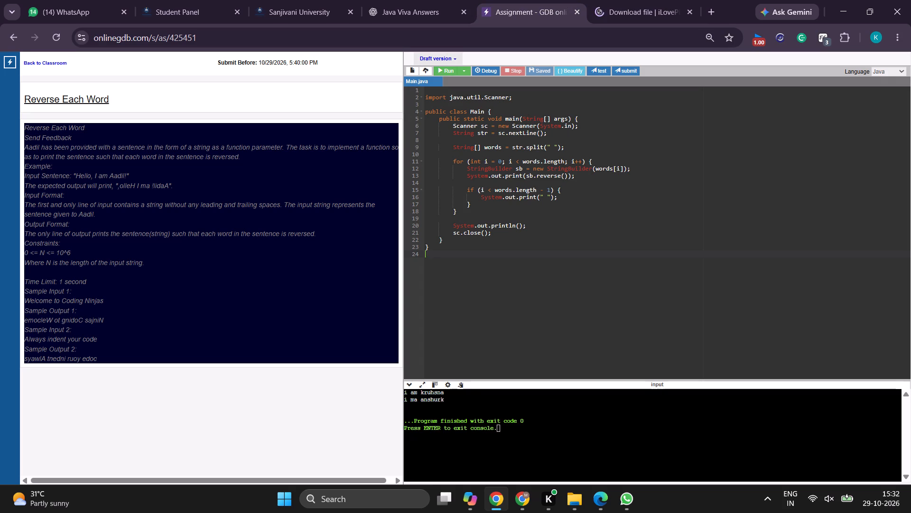
click(600, 67)
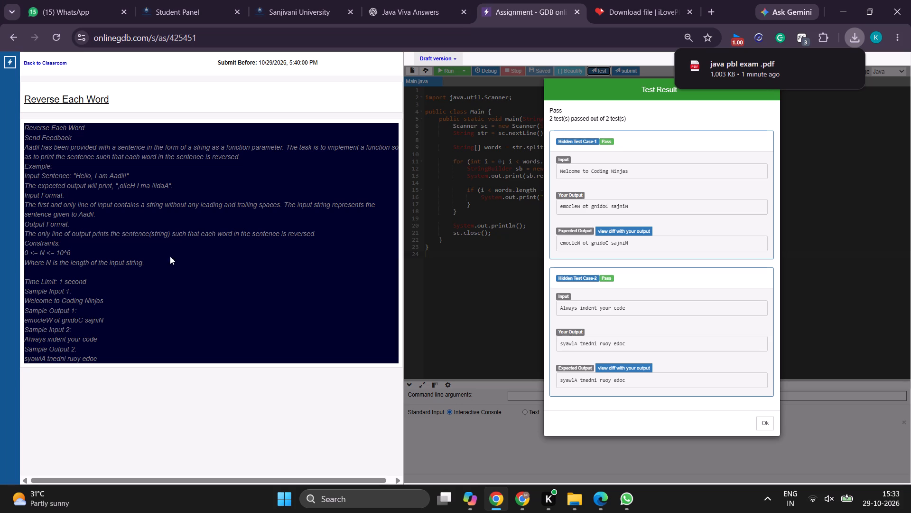
click(764, 425)
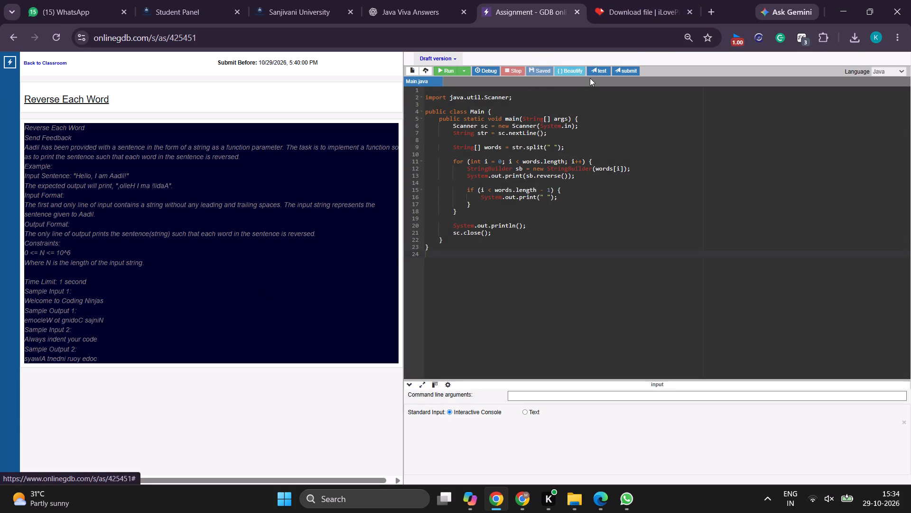
Submit the Reverse Each Word assignment and return to the classroom's assignment list.
click(632, 68)
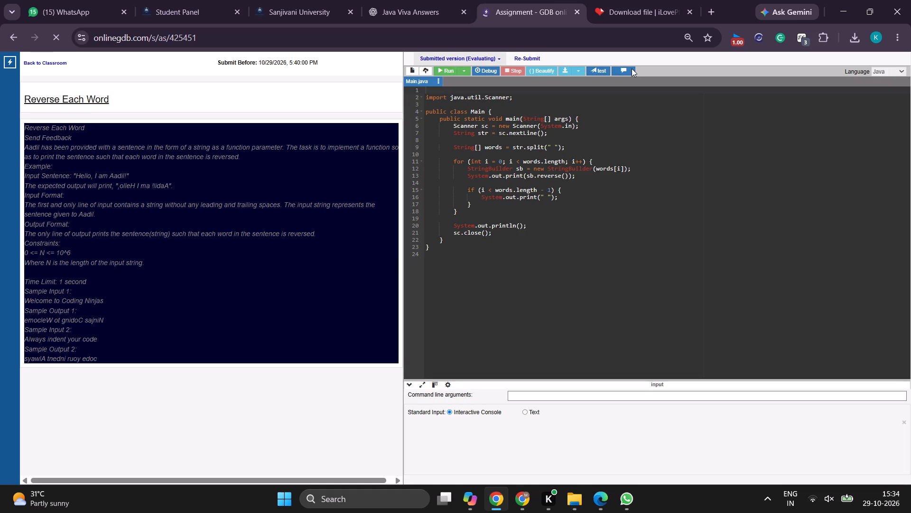
click(54, 62)
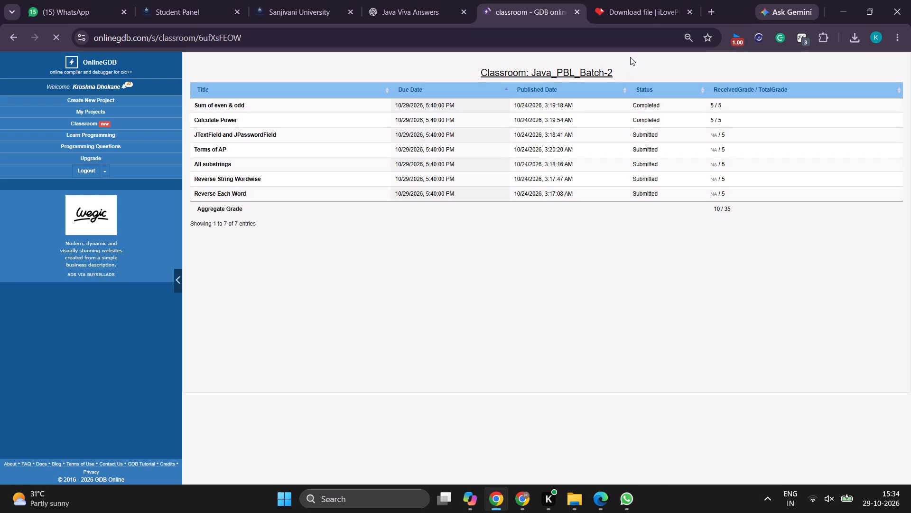
Return to iLovePDF and download the converted PDF.
click(632, 0)
click(457, 170)
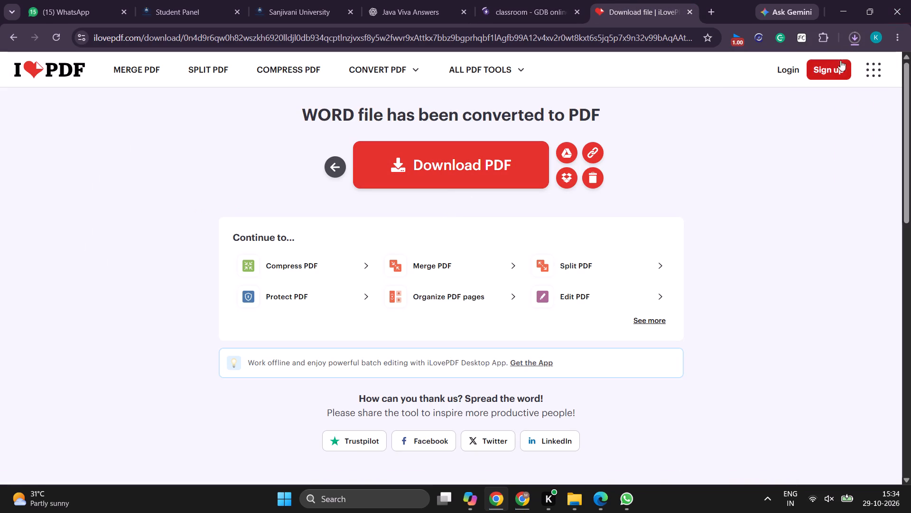
Open the downloaded "java pbl exam .pdf" and look through its first pages, returning to the title page.
click(860, 36)
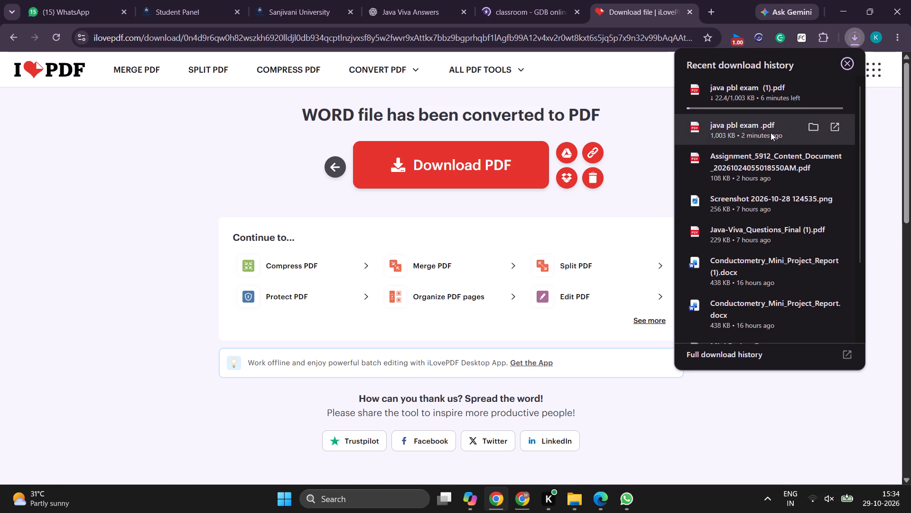
click(837, 125)
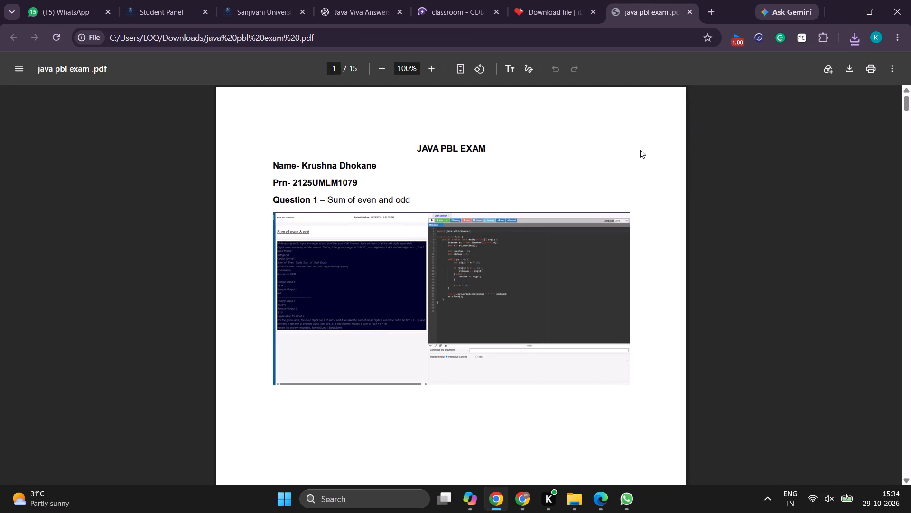
scroll(640, 150, down, 7)
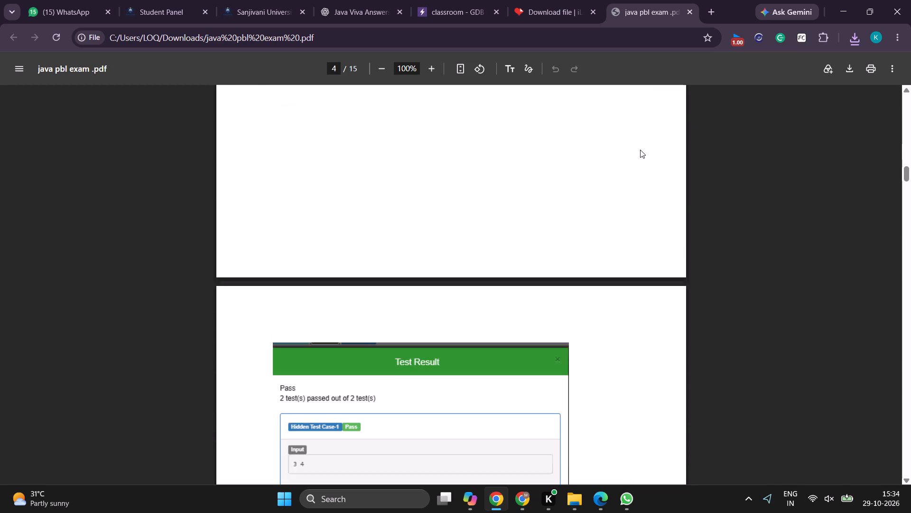
scroll(640, 150, up, 6)
scroll(641, 403, up, 4)
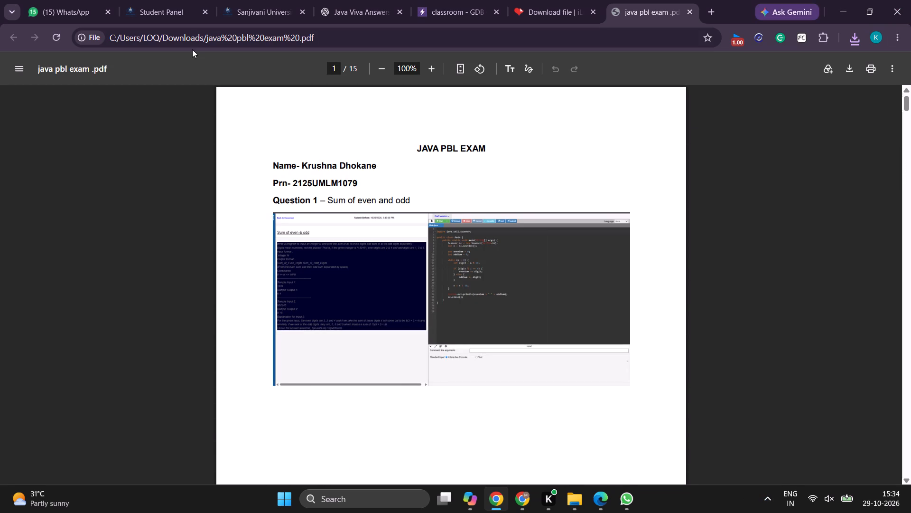
In the university LMS, open the JAVA_PBL_EXAM_Batch-2 assignment of the 24UAMPC202 - Java Programming course.
click(277, 0)
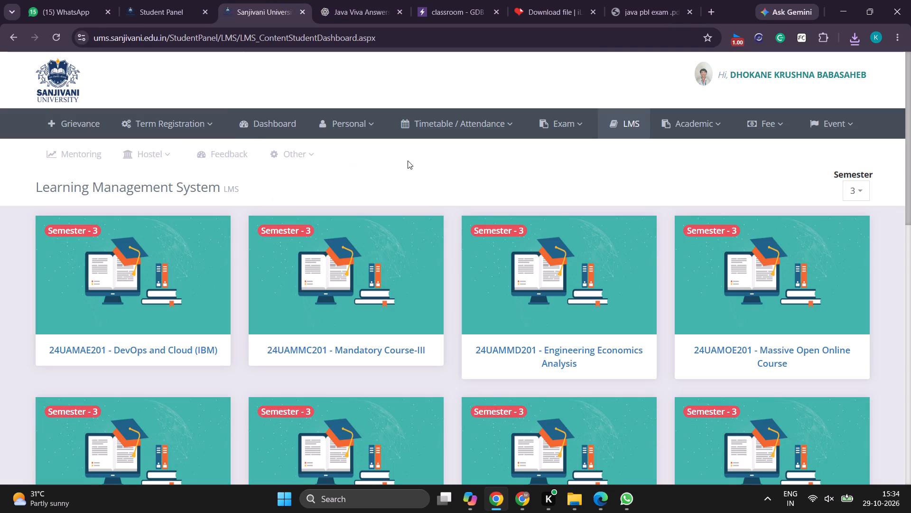
click(610, 126)
scroll(366, 334, down, 2)
click(369, 318)
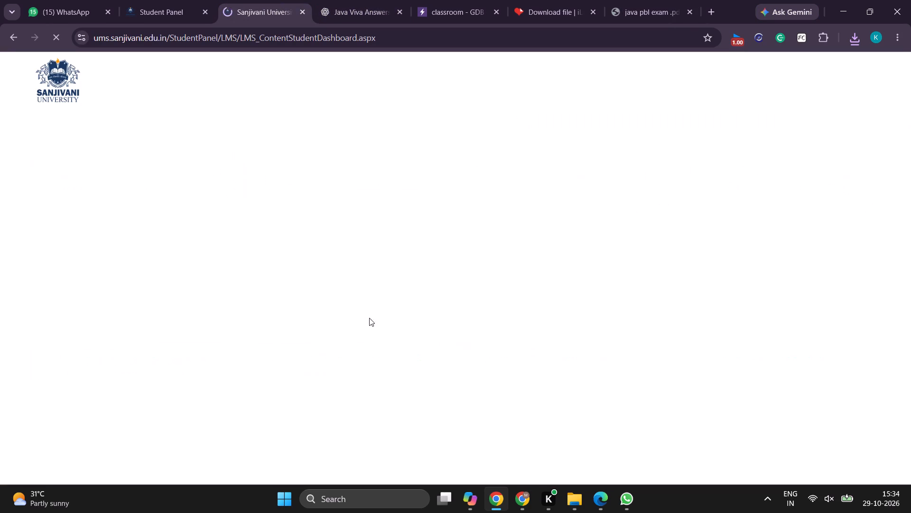
scroll(365, 378, down, 3)
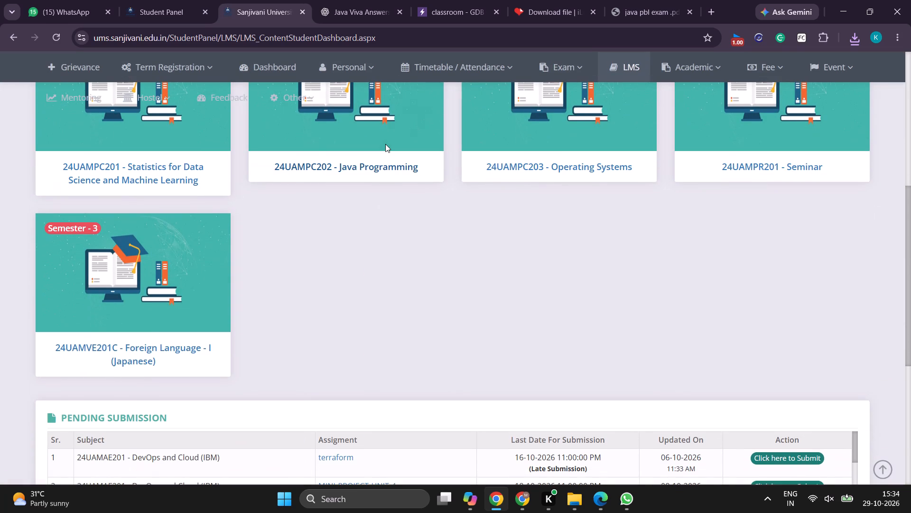
click(385, 144)
scroll(385, 144, up, 1)
scroll(385, 144, down, 1)
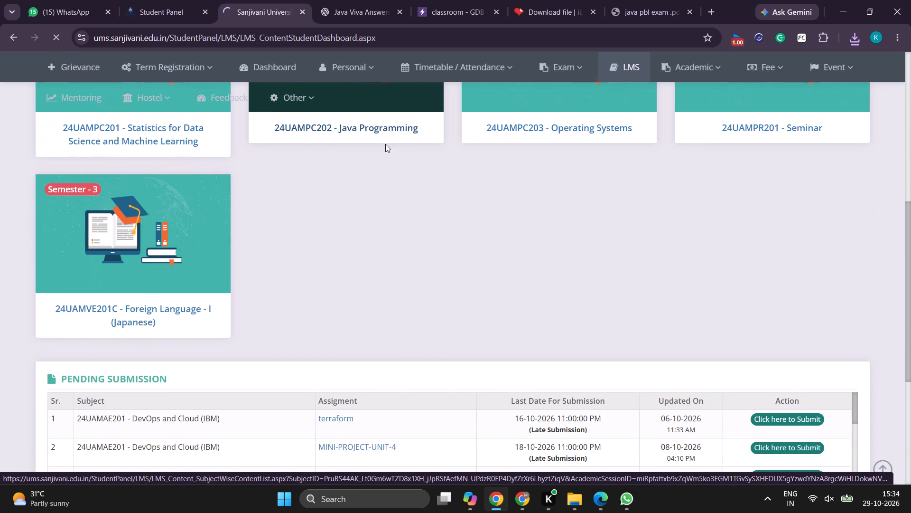
scroll(385, 144, down, 1)
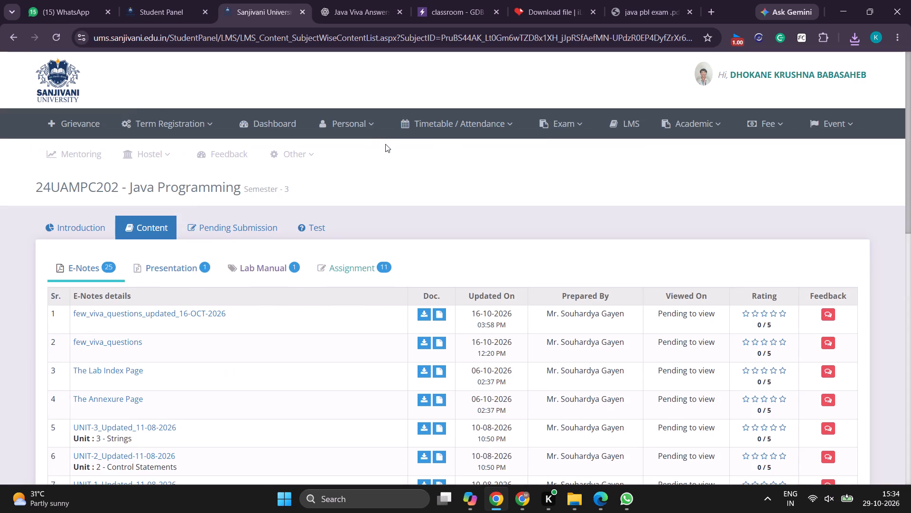
click(330, 268)
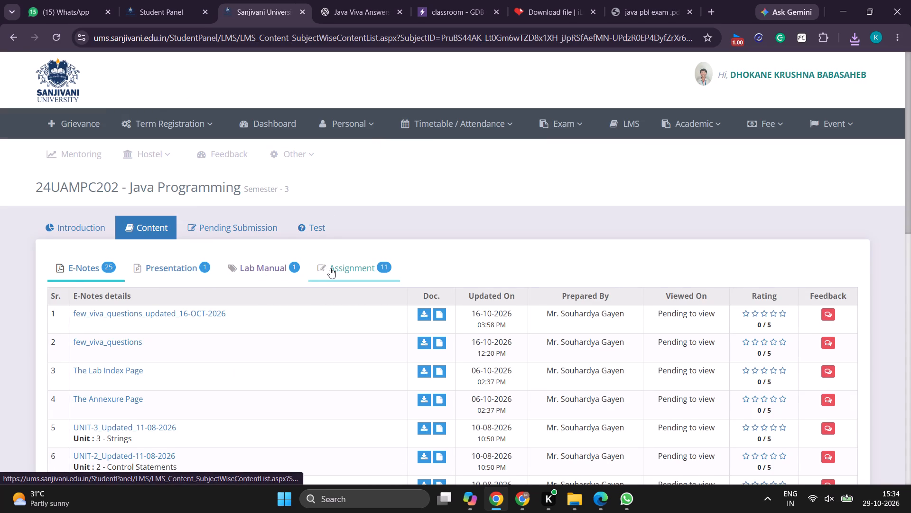
scroll(242, 344, down, 1)
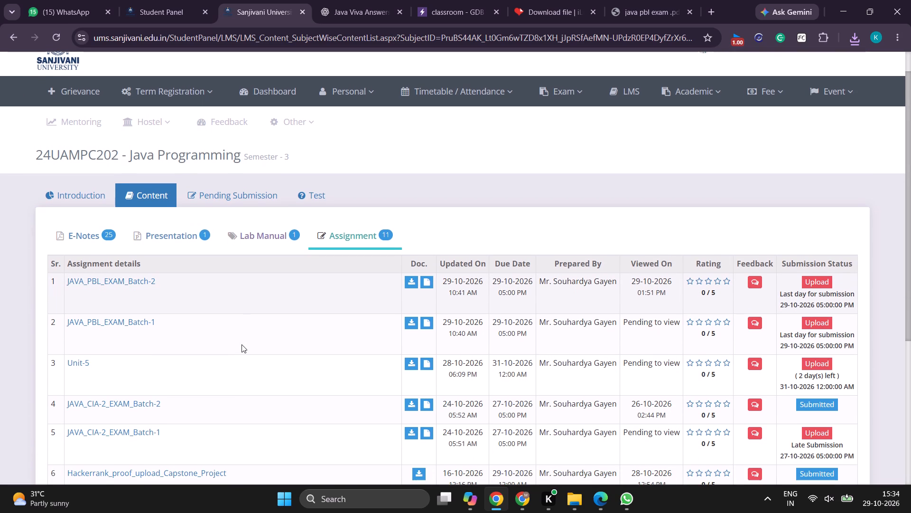
scroll(242, 344, down, 1)
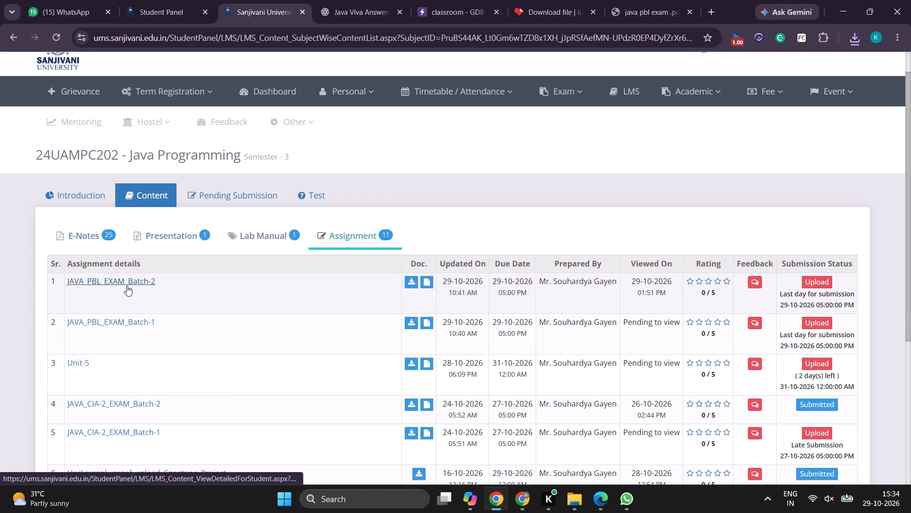
click(127, 285)
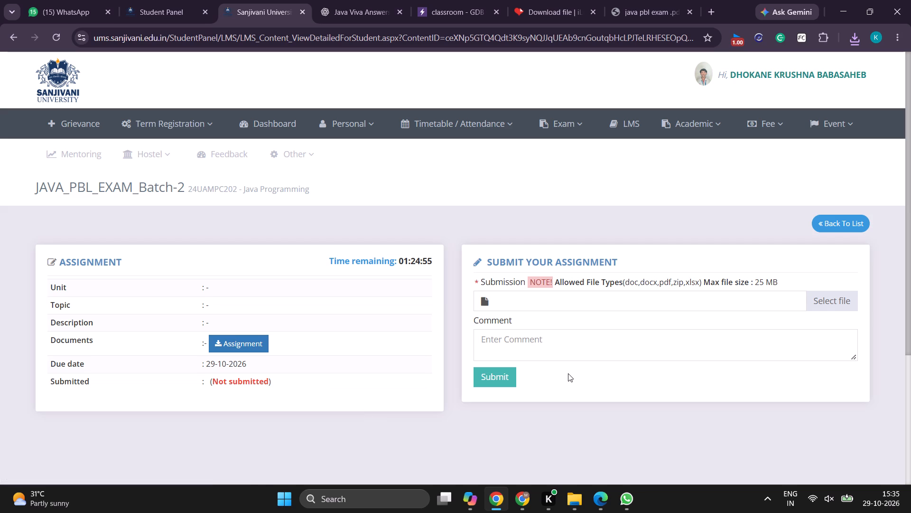
Attach the "java pbl exam" PDF from Downloads as the submission file.
click(493, 296)
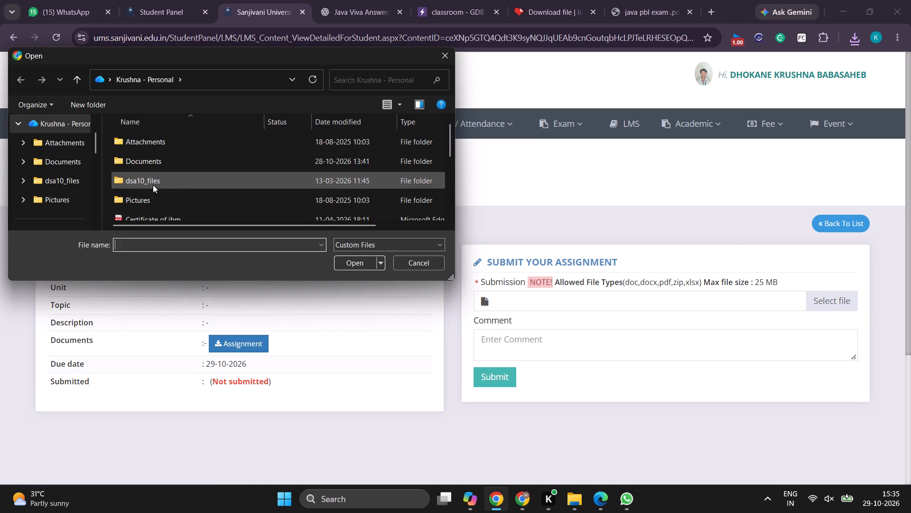
scroll(83, 193, down, 1)
click(67, 205)
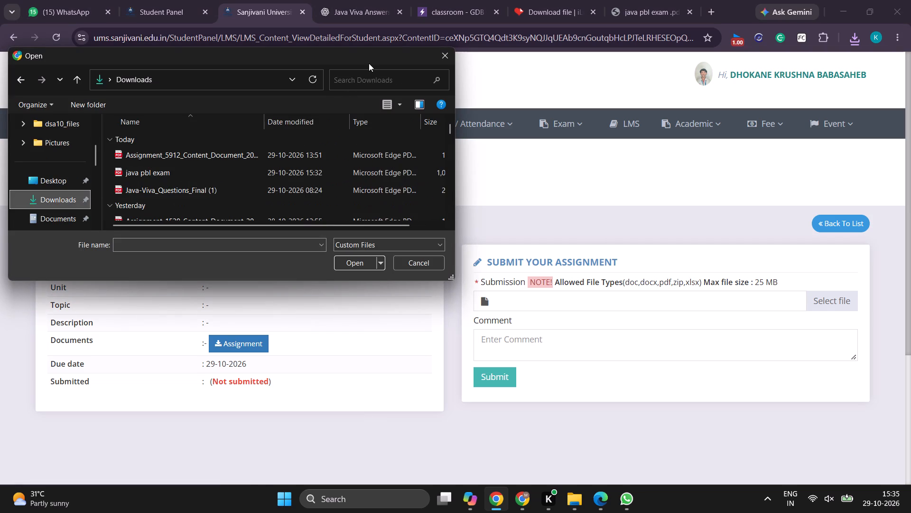
click(243, 167)
click(353, 265)
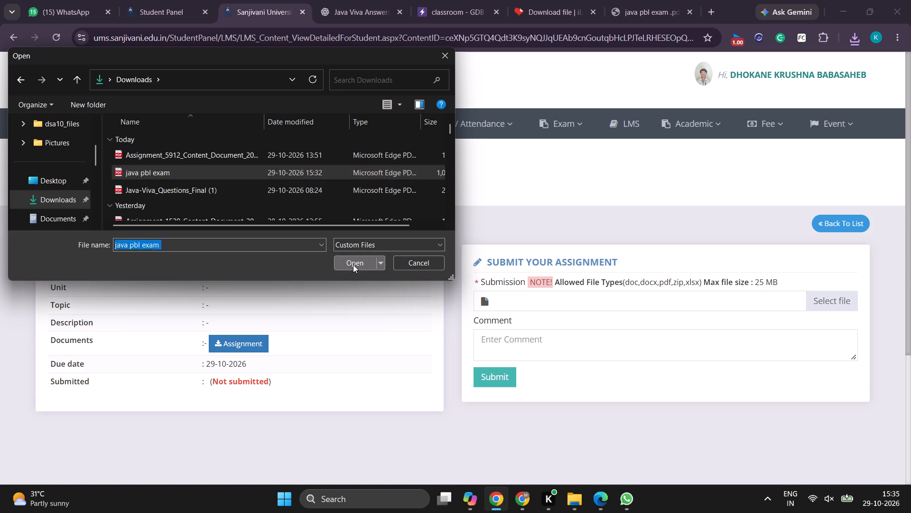
Enter "Java pbl exam batch 2" as the submission comment.
click(522, 341)
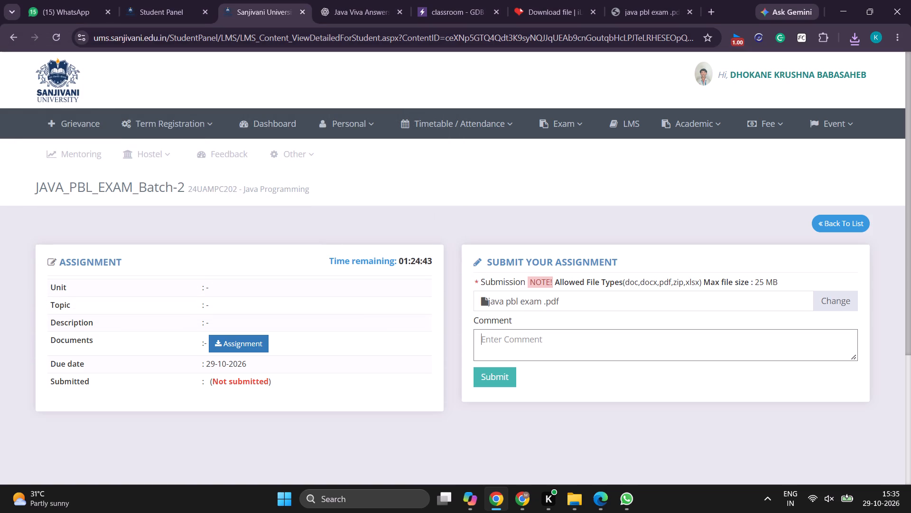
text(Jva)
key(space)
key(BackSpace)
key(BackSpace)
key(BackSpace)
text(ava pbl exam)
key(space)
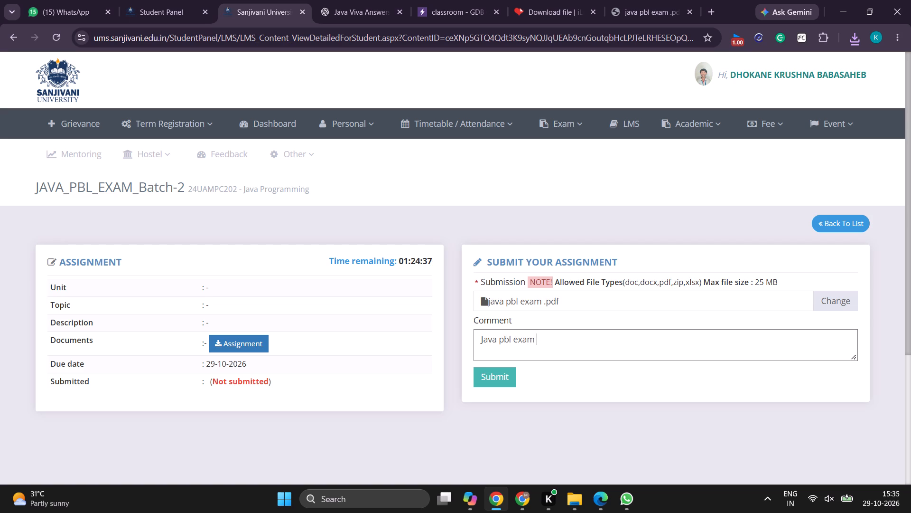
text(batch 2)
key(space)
Submit the JAVA_PBL_EXAM_Batch-2 assignment with its attached PDF and comment, and confirm the submission.
click(506, 377)
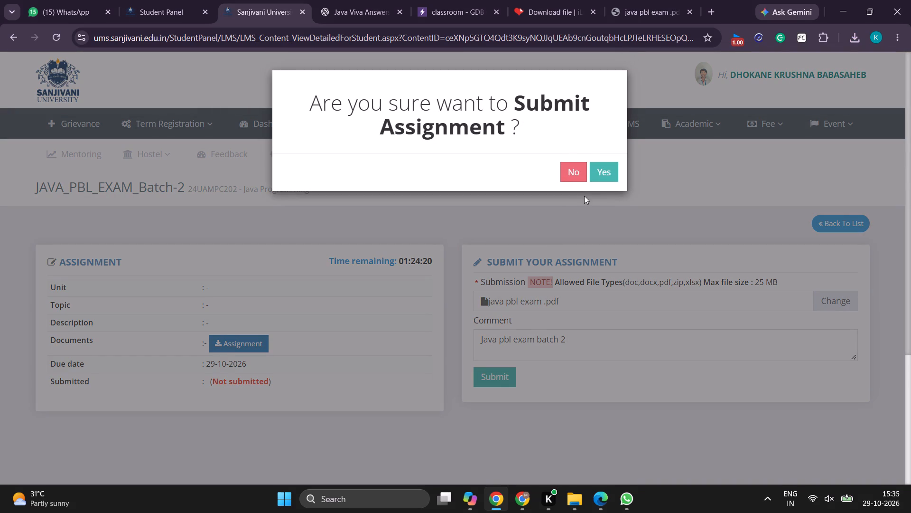
click(604, 174)
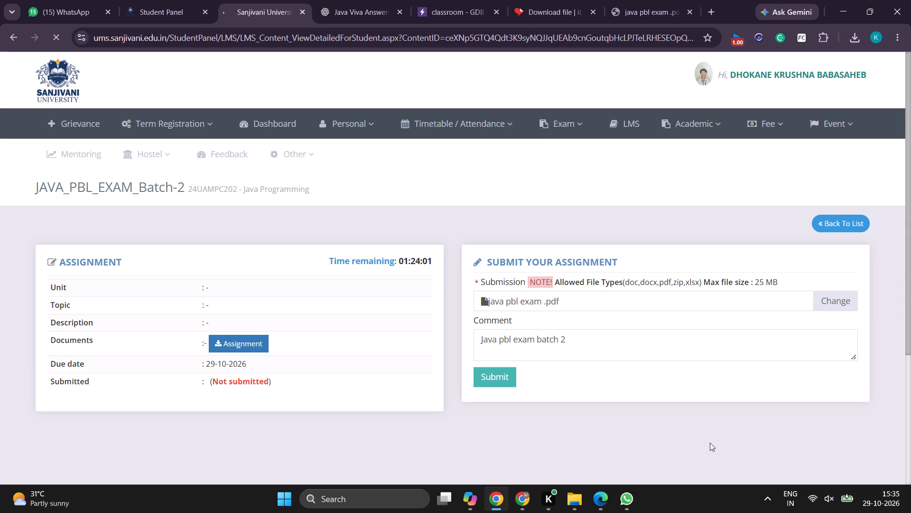
Open the list of available Wi-Fi networks in the system's quick settings and look through it for another network.
click(817, 500)
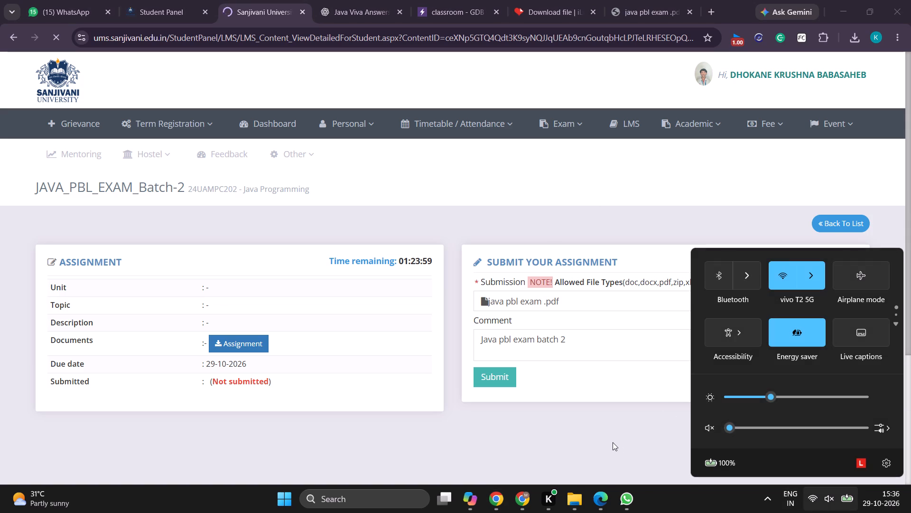
click(612, 439)
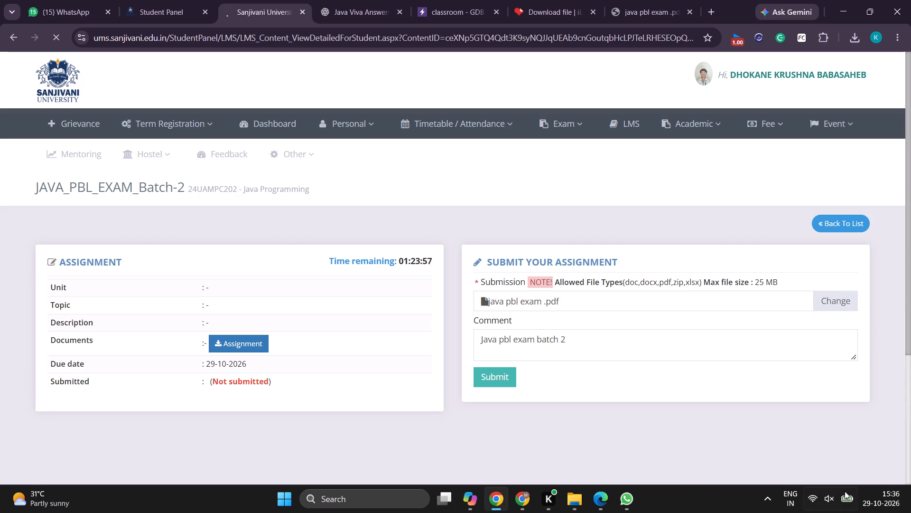
click(827, 497)
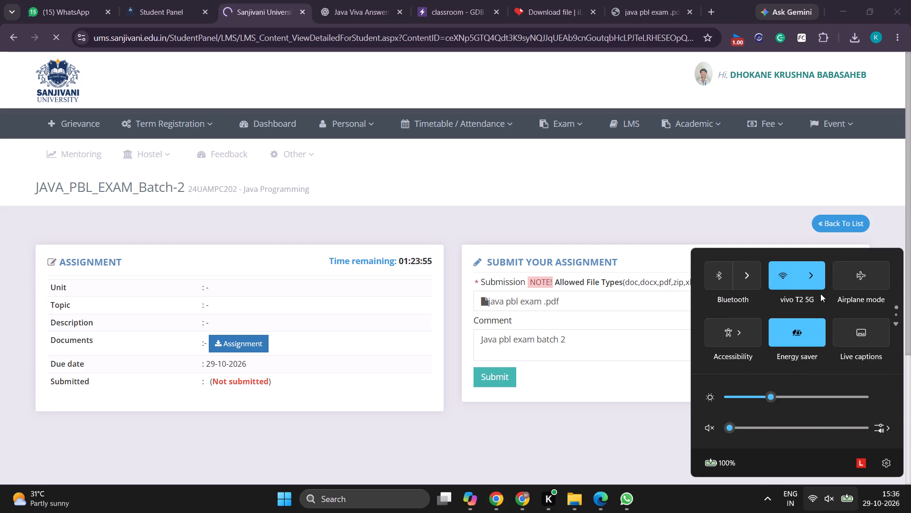
click(813, 279)
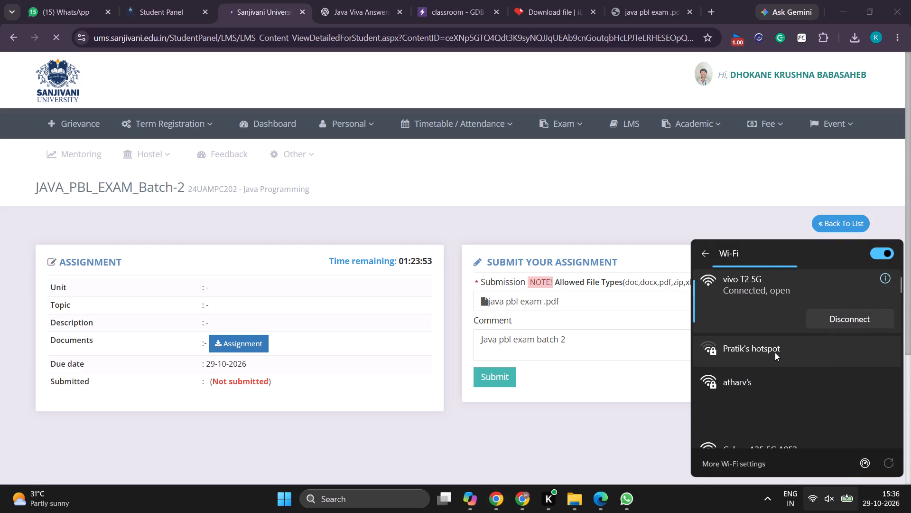
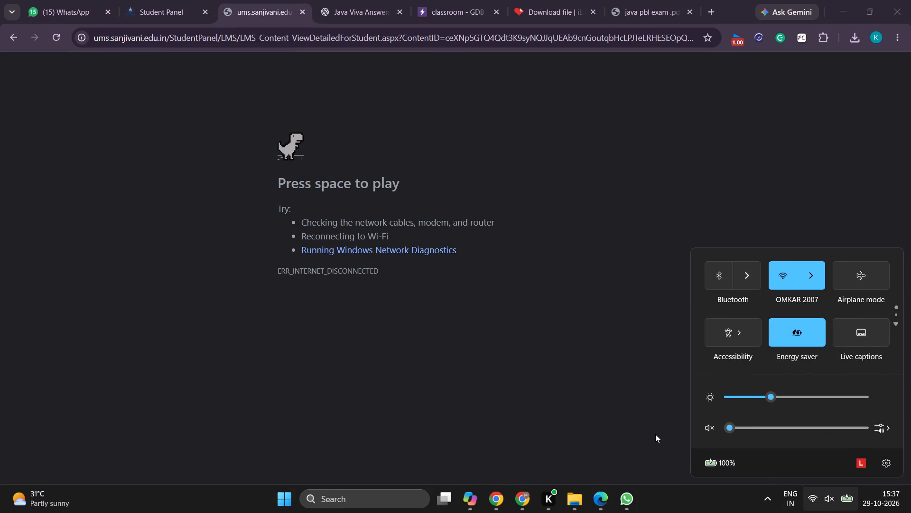
Reload the disconnected LMS assignment page and agree to resubmit the form data.
click(640, 426)
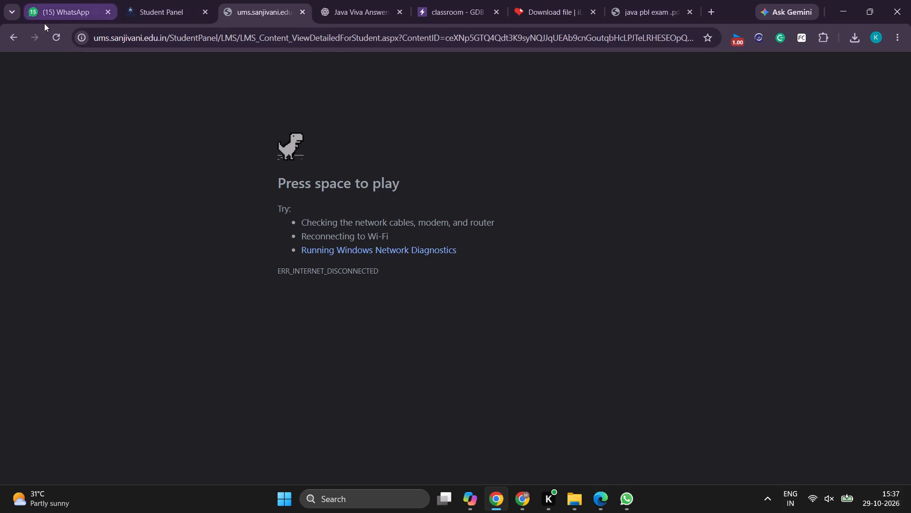
click(56, 30)
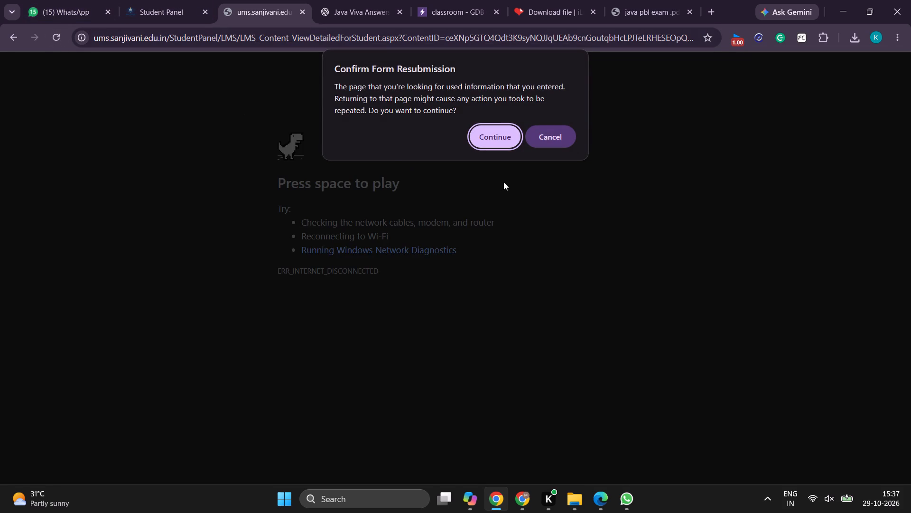
click(497, 147)
double_click(497, 147)
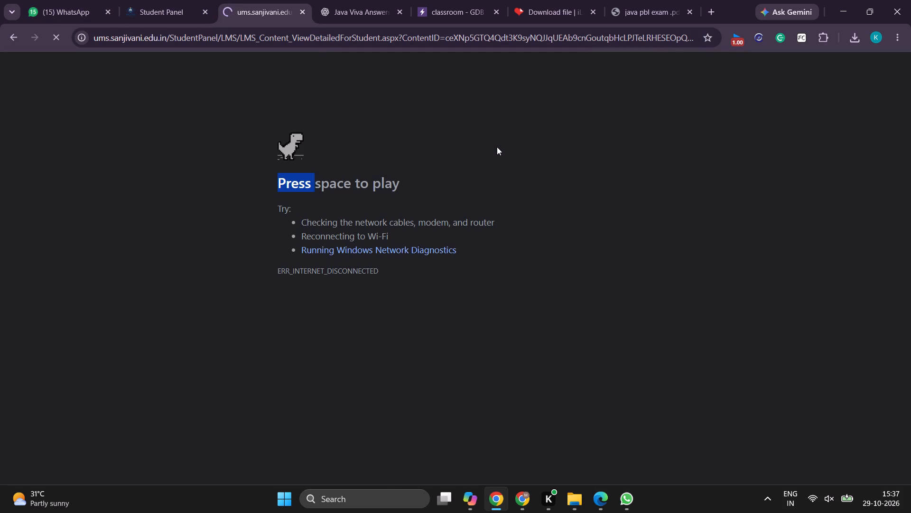
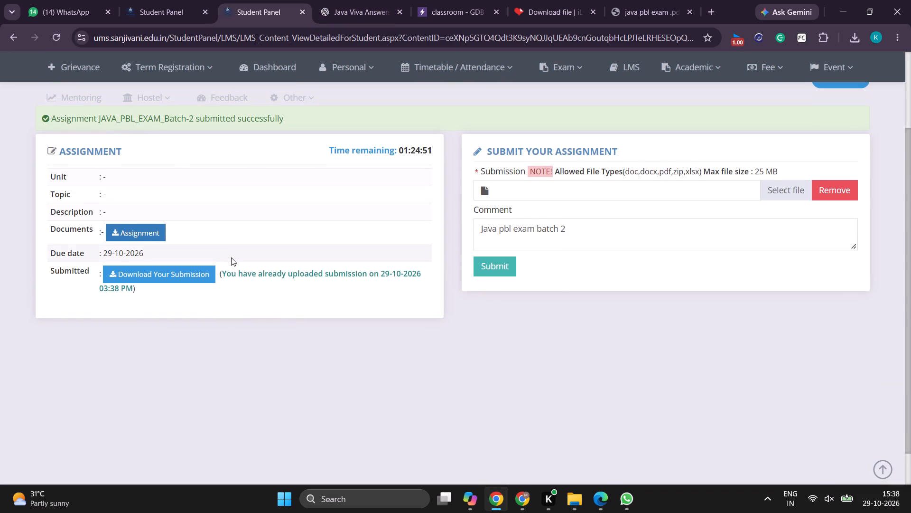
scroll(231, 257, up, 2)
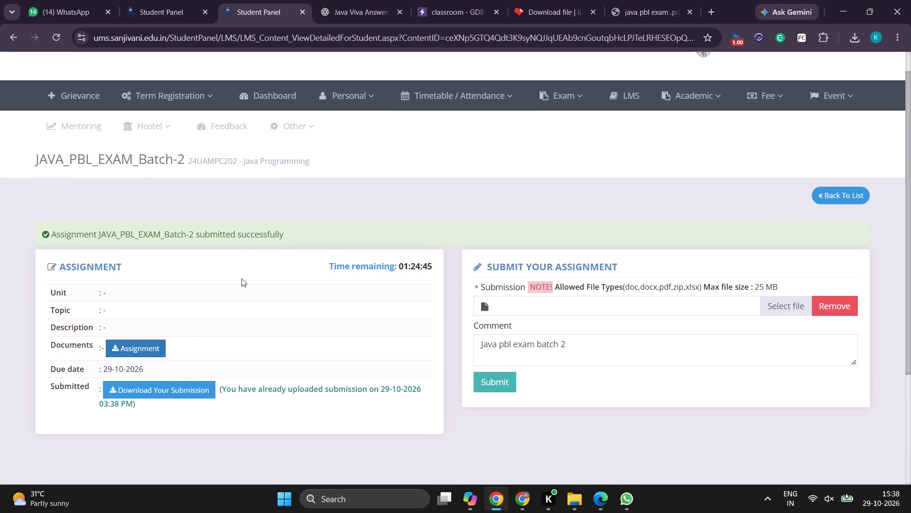
Download the assignment document of JAVA_PBL_EXAM_Batch-2 and open the downloaded PDF to view the exam questions sheet.
scroll(242, 278, up, 3)
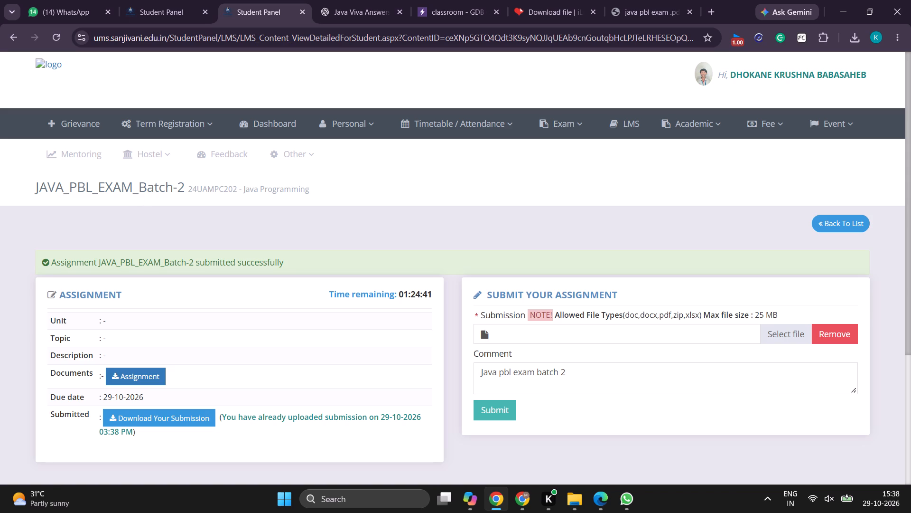
click(131, 378)
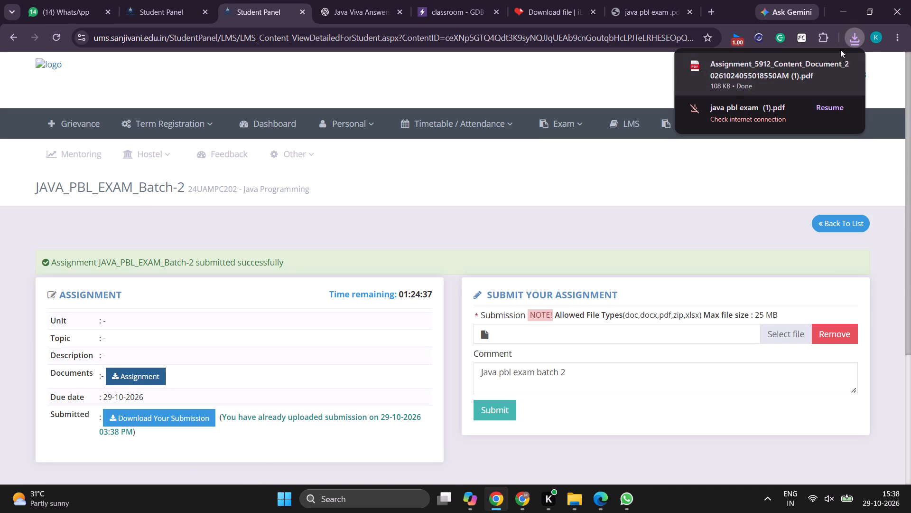
click(845, 69)
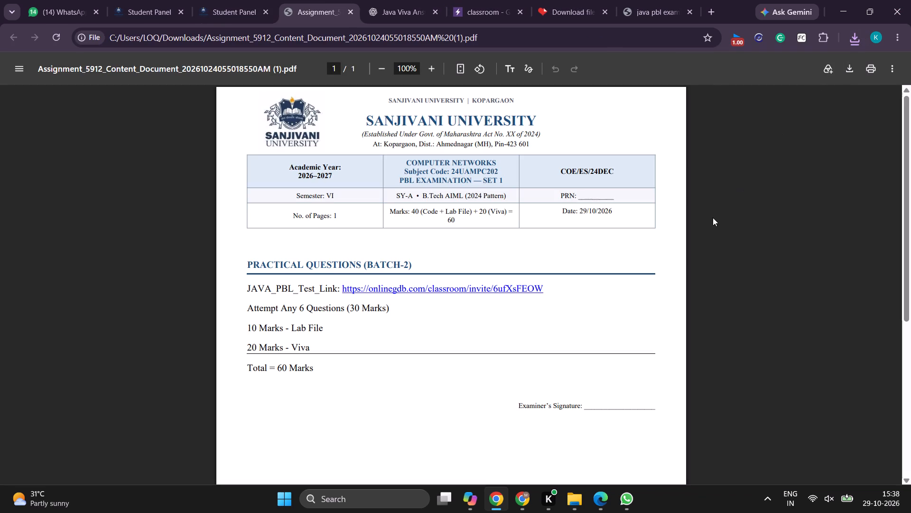
Follow the JAVA_PBL_Test_Link in the exam sheet to view the OnlineGDB classroom page, closing it when done.
click(510, 287)
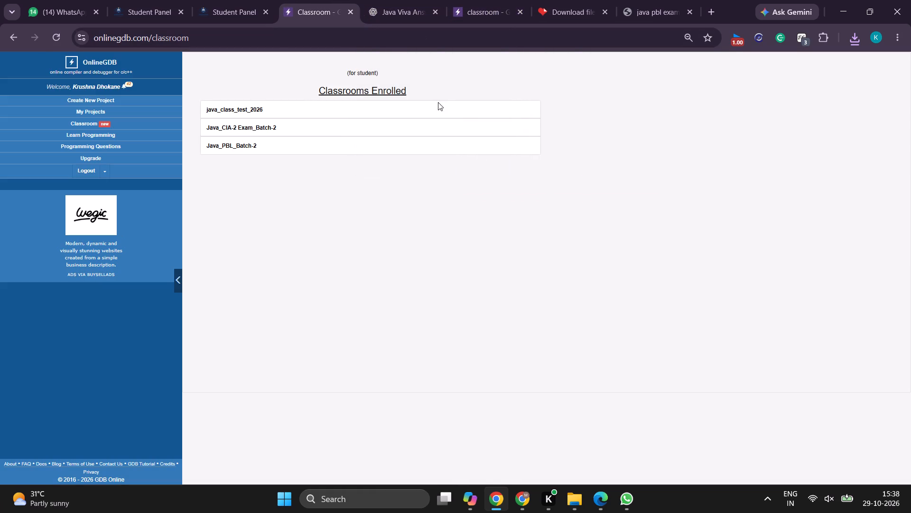
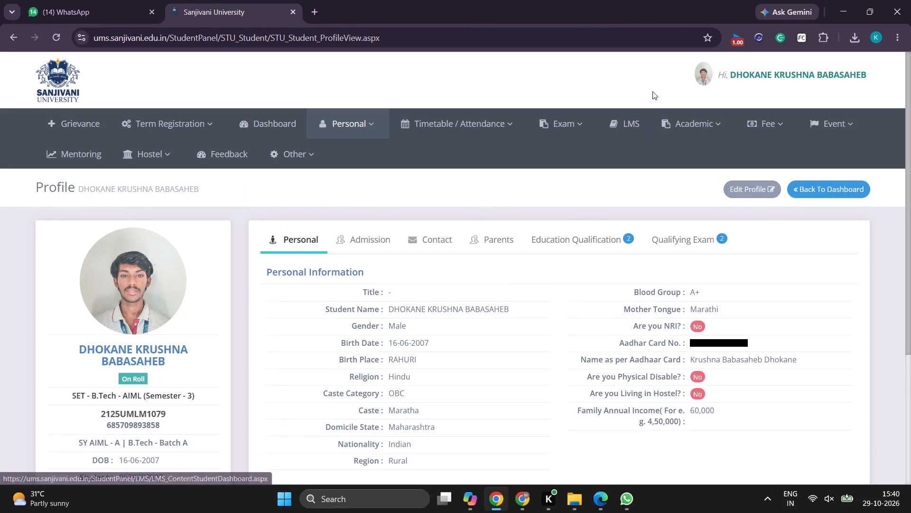
Open the 24UAMPC202 - Java Programming course in the LMS and check the submission status of JAVA_PBL_EXAM_Batch-2 in its assignment list.
click(629, 114)
scroll(513, 224, down, 1)
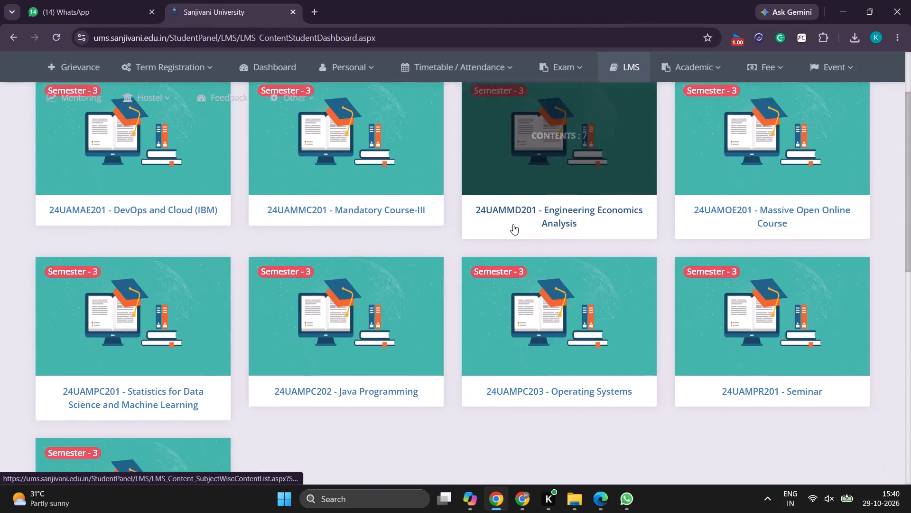
scroll(513, 224, down, 1)
click(356, 281)
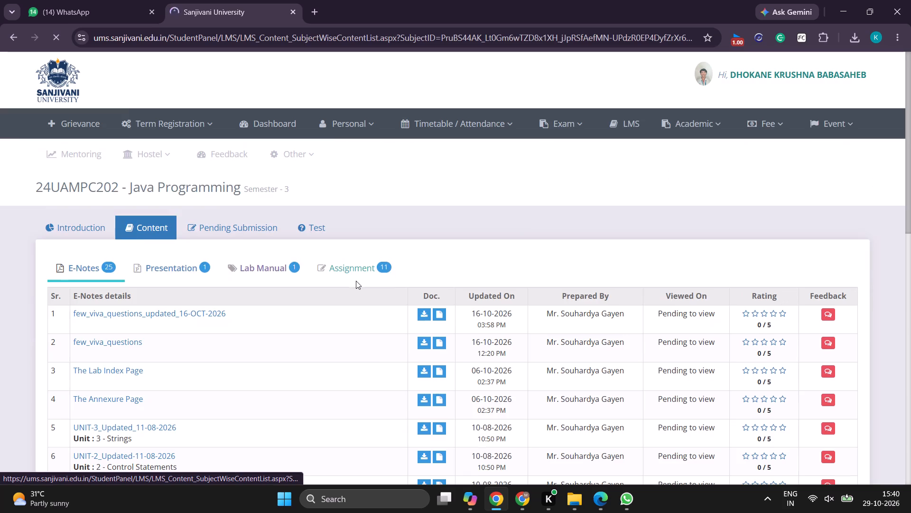
click(351, 271)
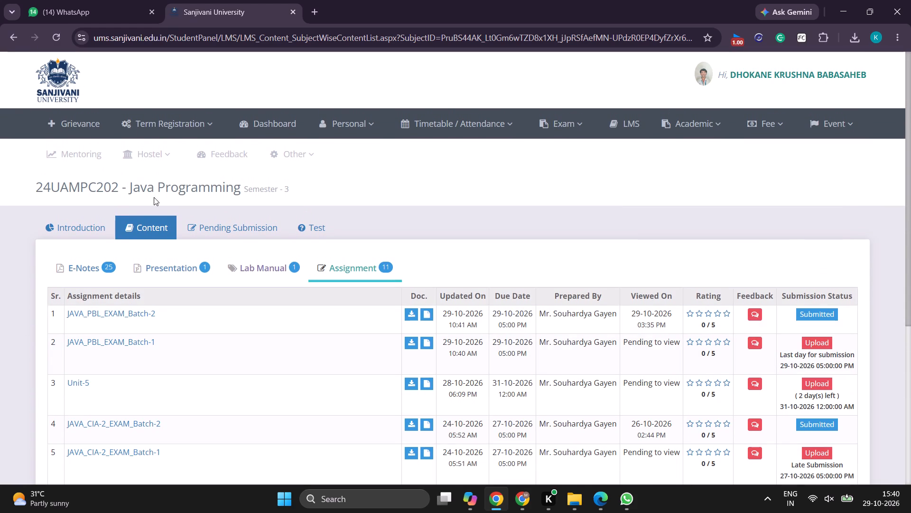
View the Java Programming course's presentation list and return to its e-notes list.
click(167, 264)
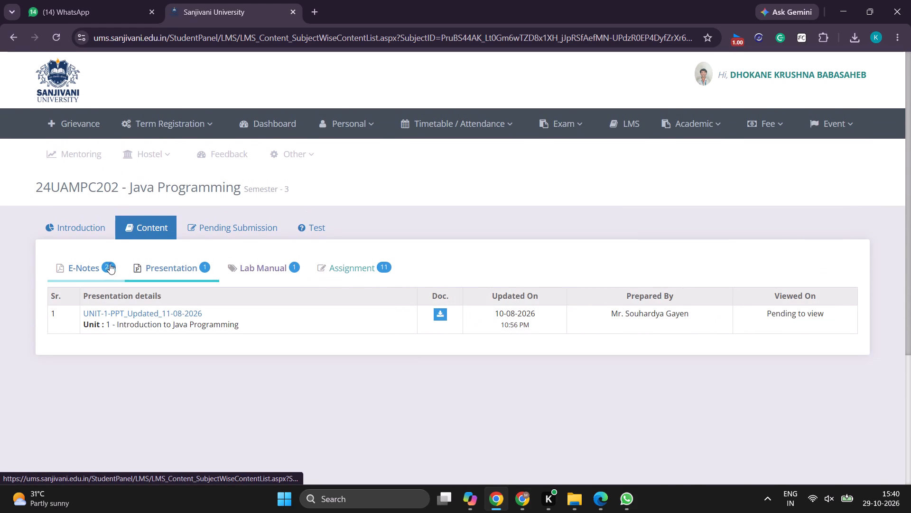
click(106, 264)
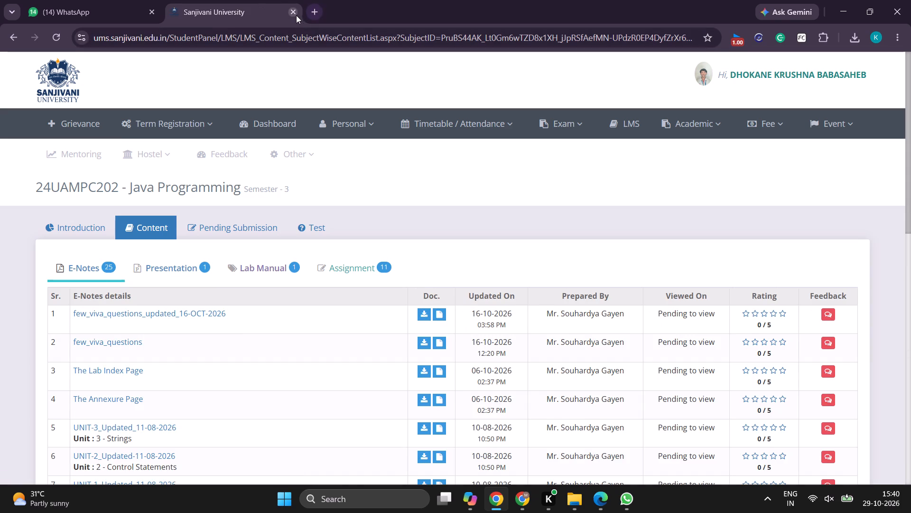